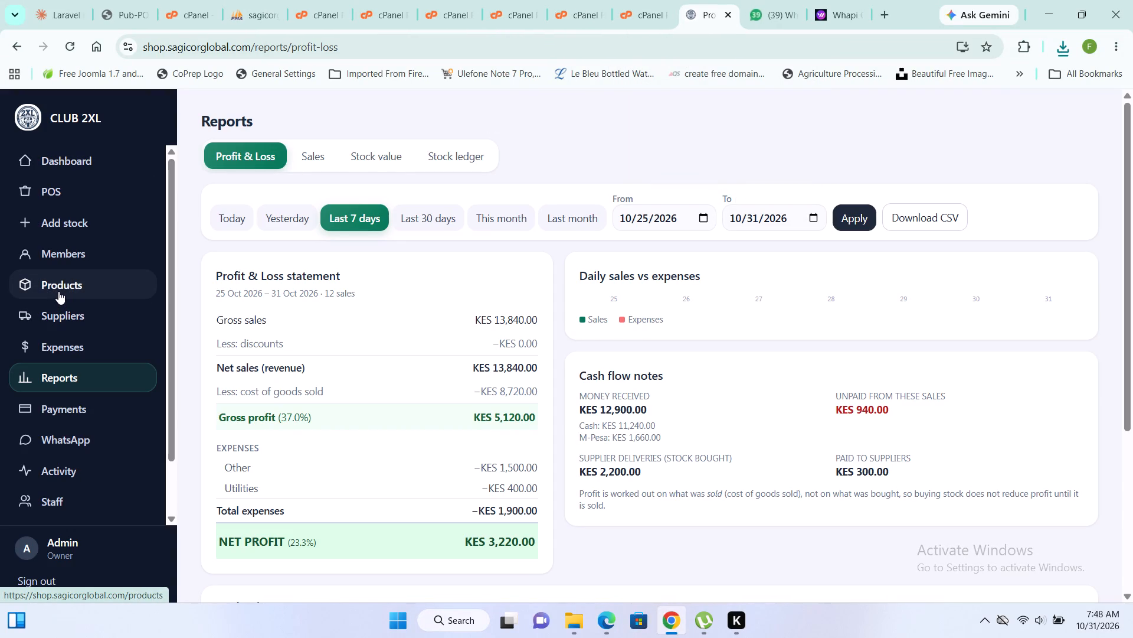
Open the Products & stock page and look through the full product list with categories, costs, prices and stock levels.
left_click(58, 291)
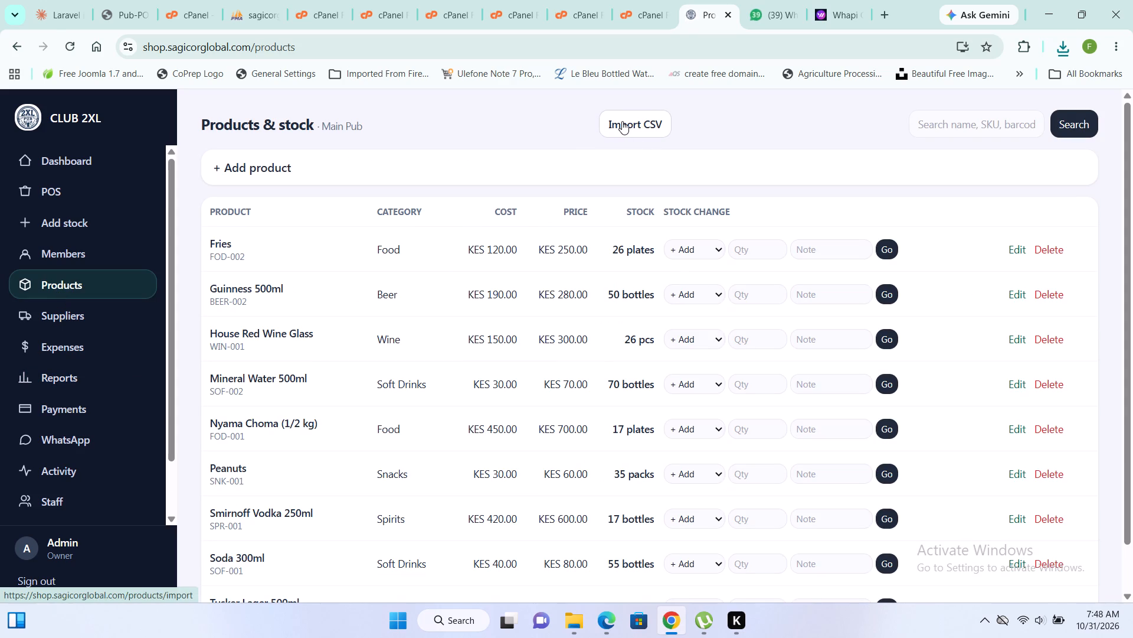
left_click_drag(1132, 183, 1132, 285)
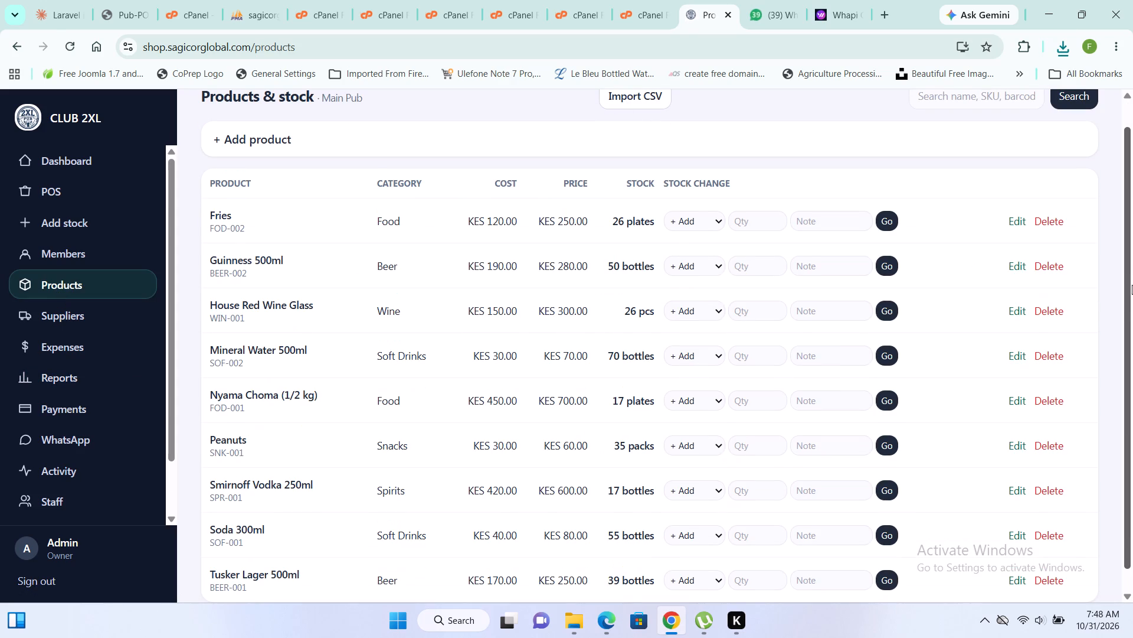
left_click_drag(1132, 285, 1131, 304)
left_click_drag(1131, 304, 1127, 213)
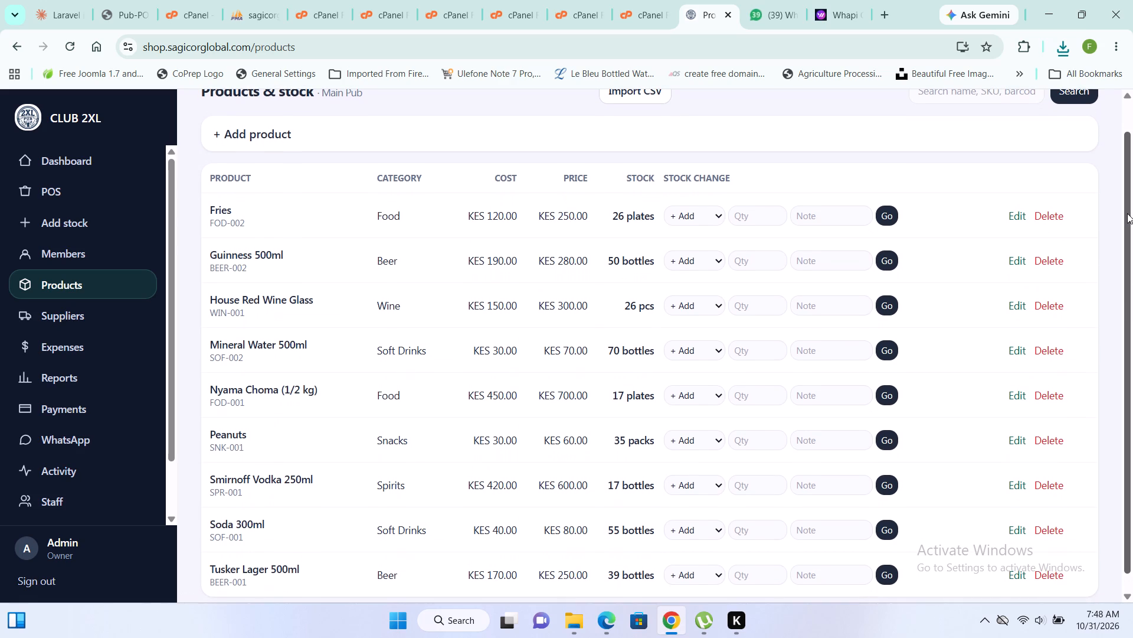
left_click_drag(1127, 213, 1122, 146)
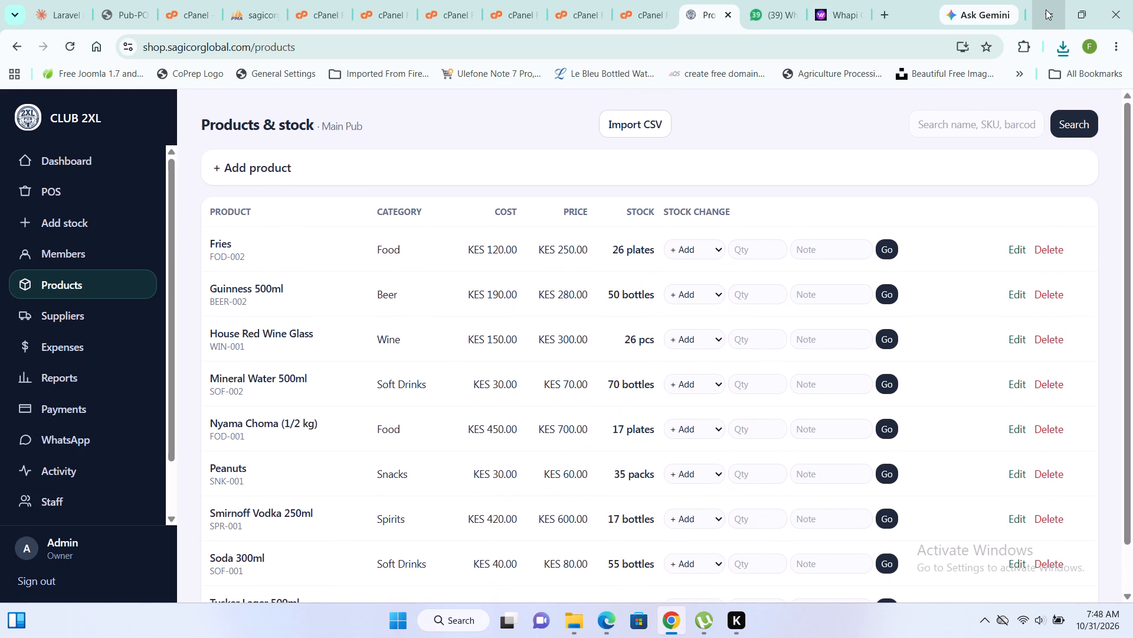
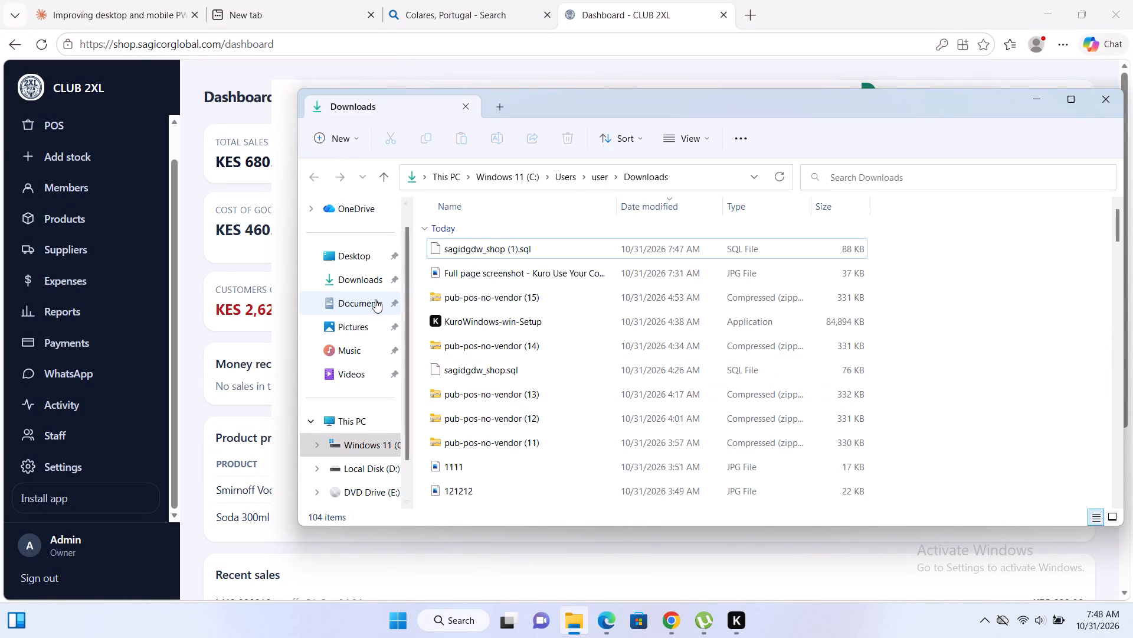
Open stock-import-template (1) from the Downloads folder in Excel and load its recovered autosaved version in a maximized window.
left_click_drag(1117, 223, 1117, 252)
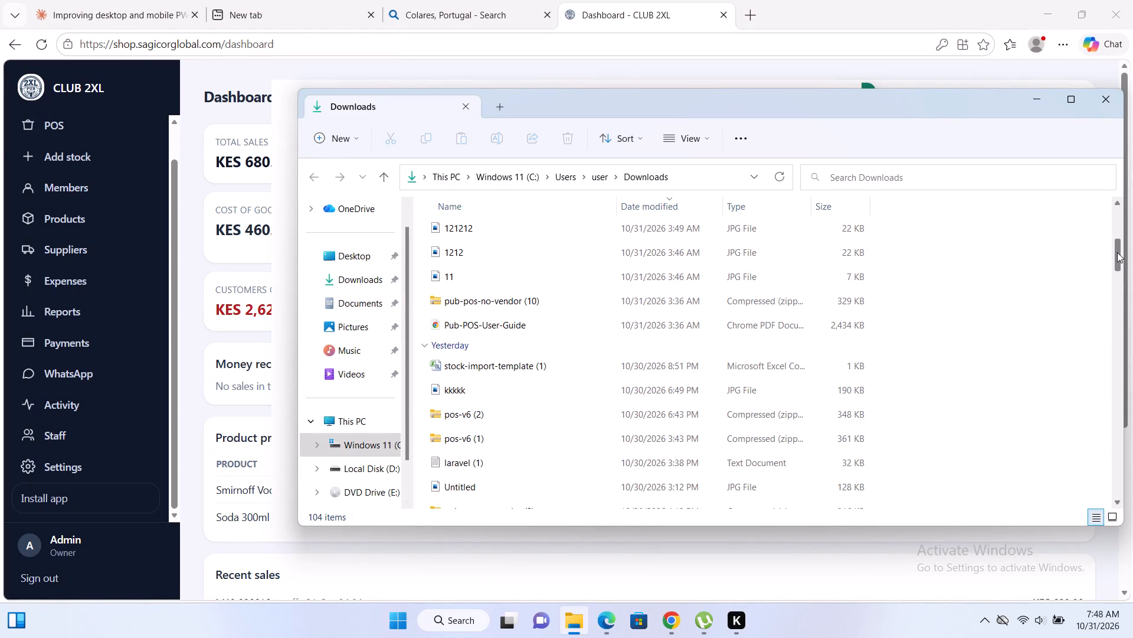
double_click(467, 364)
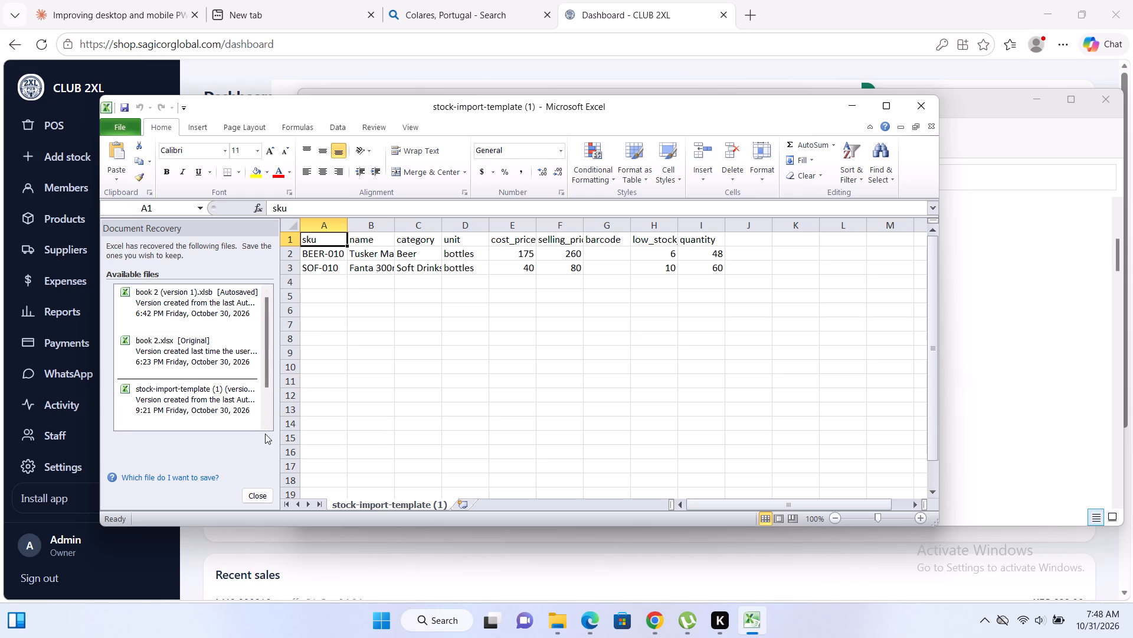
left_click(194, 404)
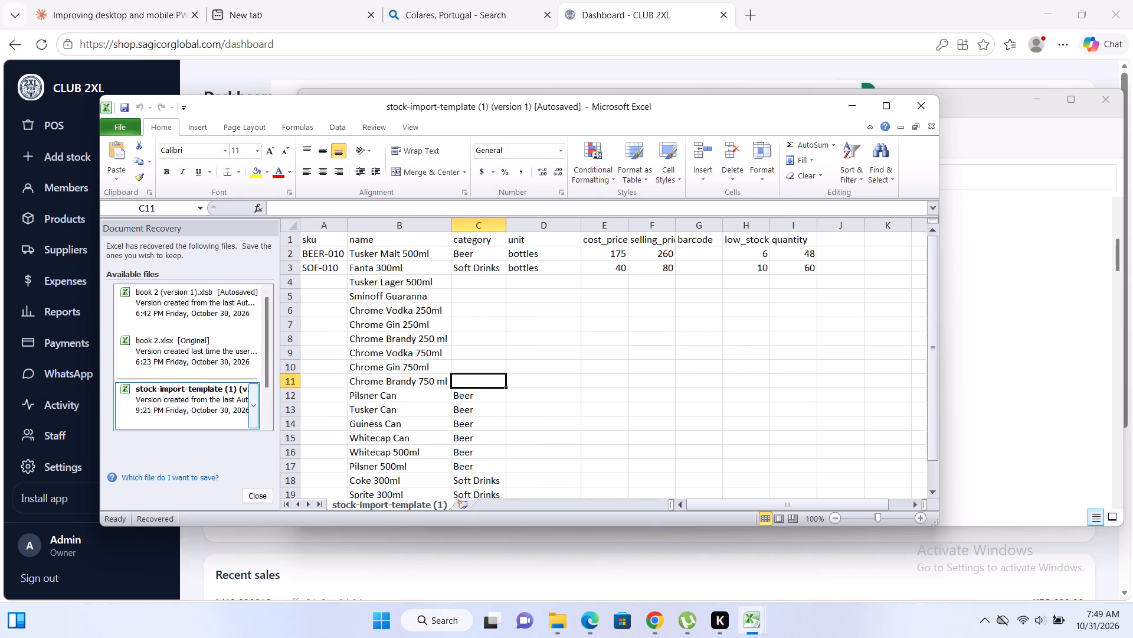
left_click(890, 108)
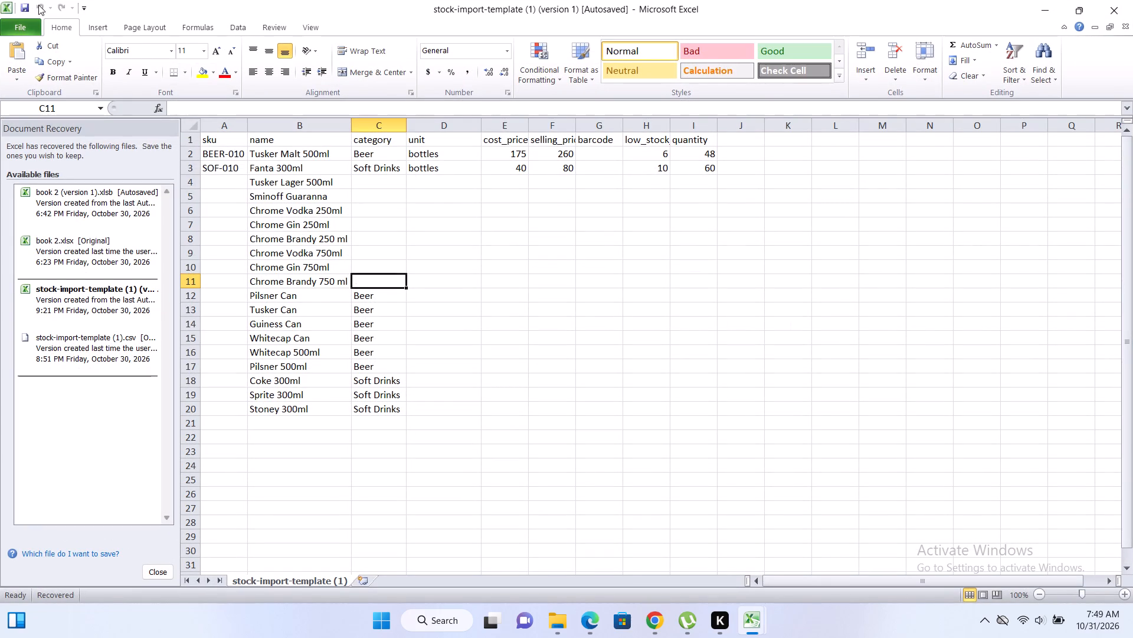
Save the recovered workbook to the Desktop as stock-import-template, keeping the CSV (Comma delimited) format.
left_click(23, 8)
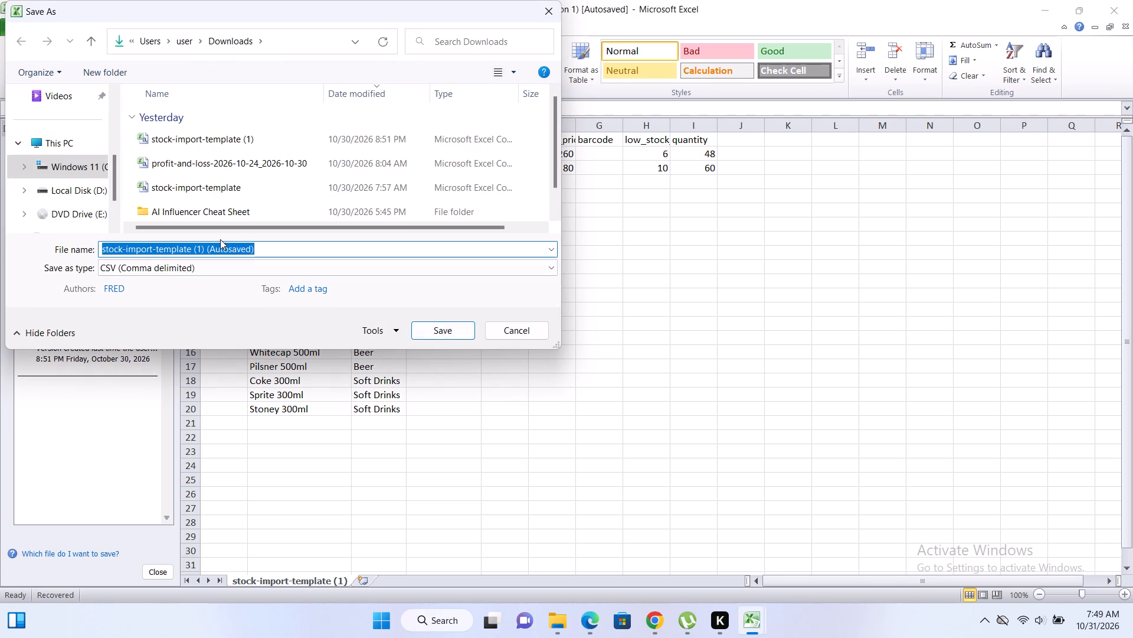
left_click(284, 238)
left_click(284, 240)
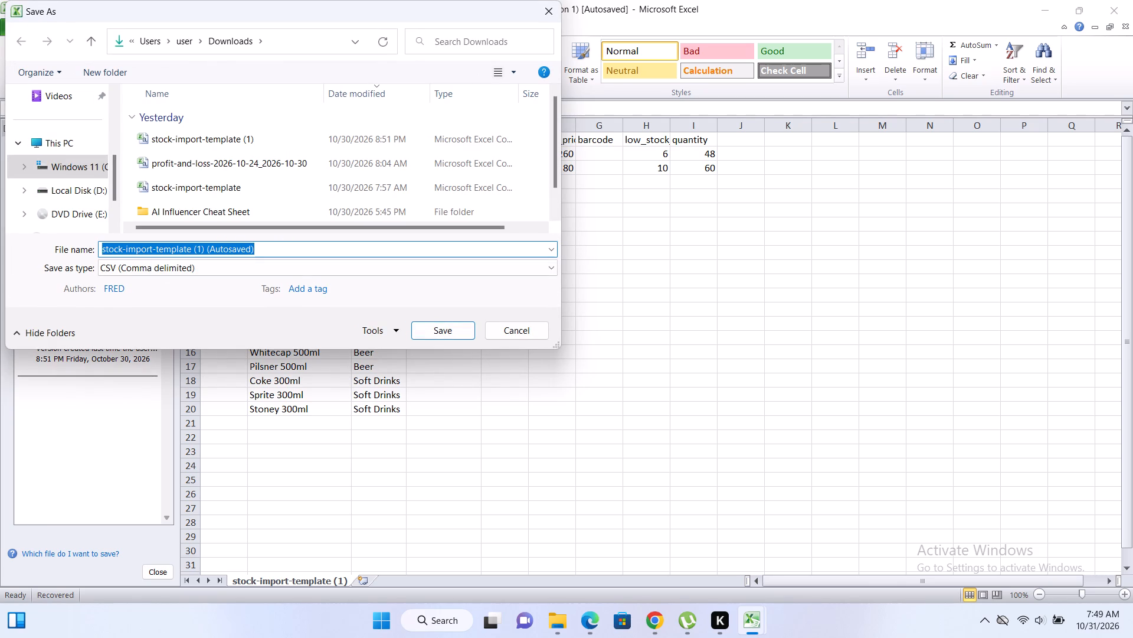
left_click(283, 250)
key("BackSpace")
key("BackSpace")
key("BackSpace")
key("BackSpace")
key("BackSpace")
key("BackSpace")
key("BackSpace")
key("BackSpace")
key("BackSpace")
key("BackSpace")
key("BackSpace")
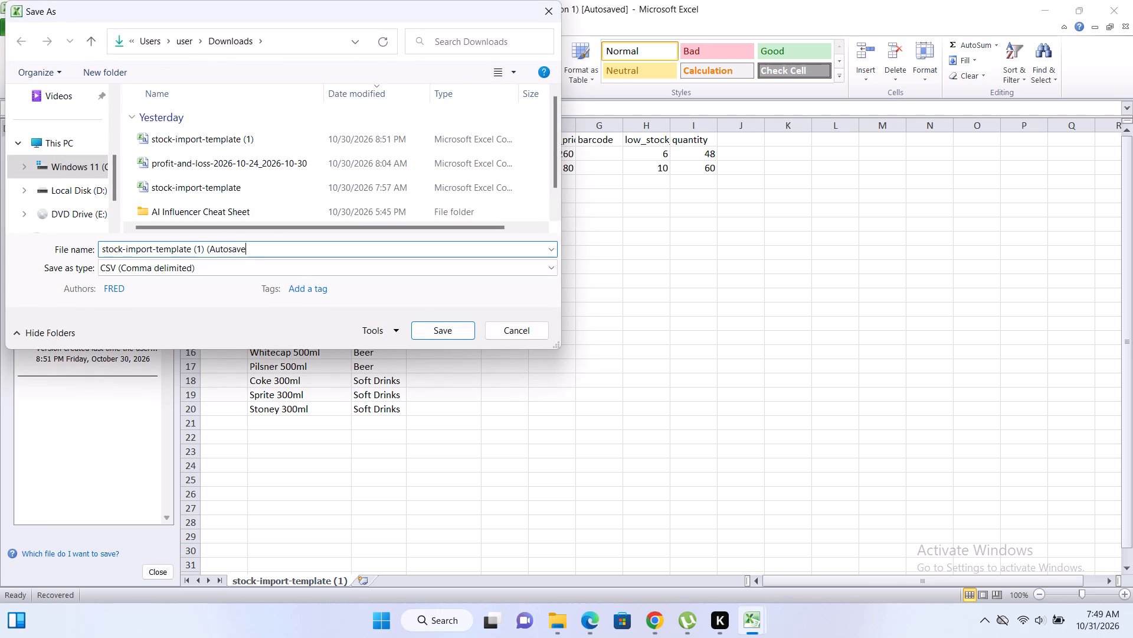
key("BackSpace")
key("BackSpace")
key("BackSpace")
key("BackSpace")
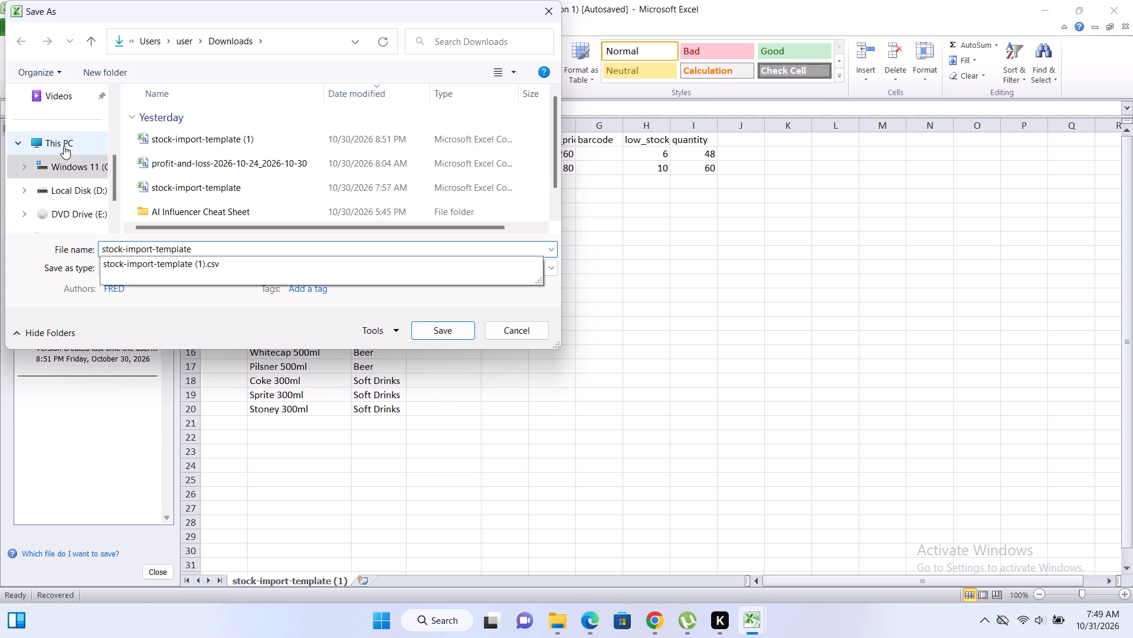
left_click_drag(115, 196, 119, 108)
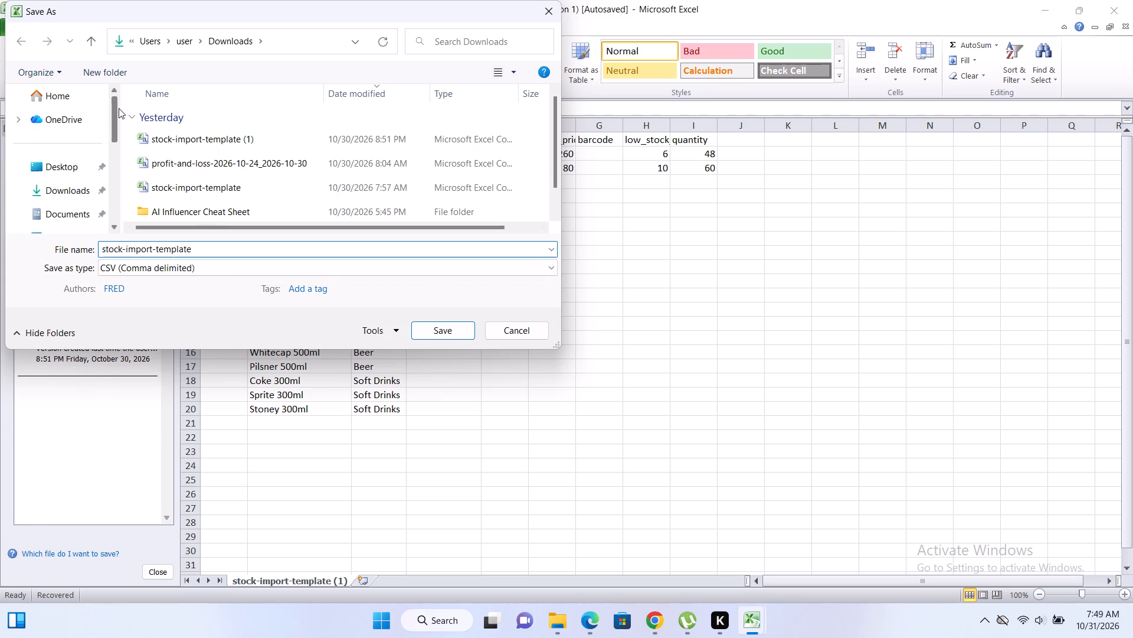
left_click(63, 165)
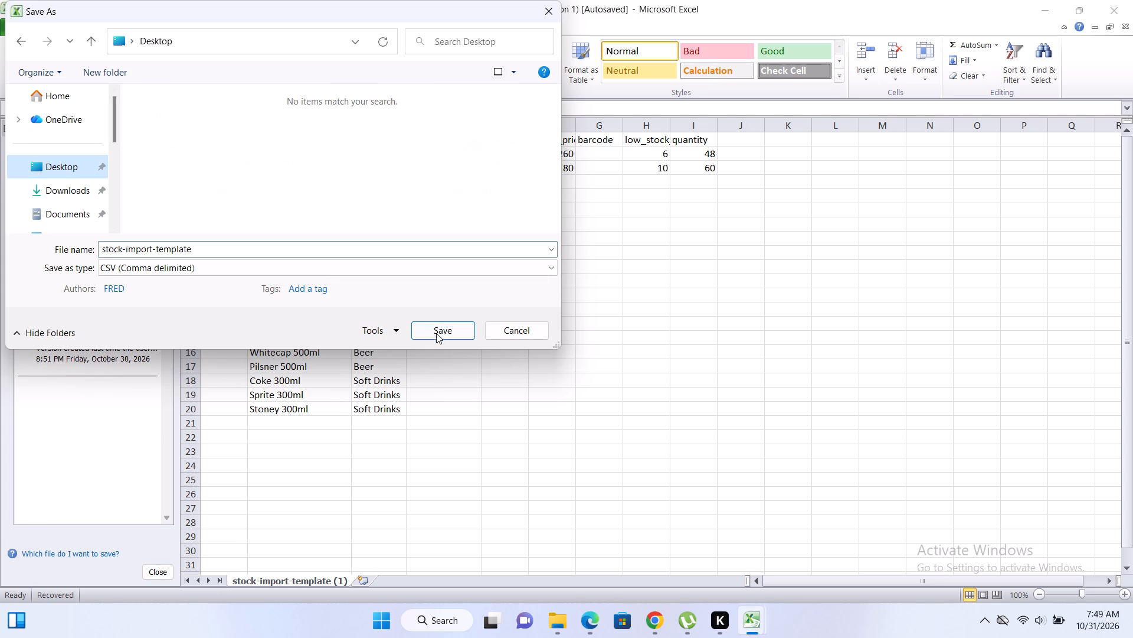
left_click(440, 333)
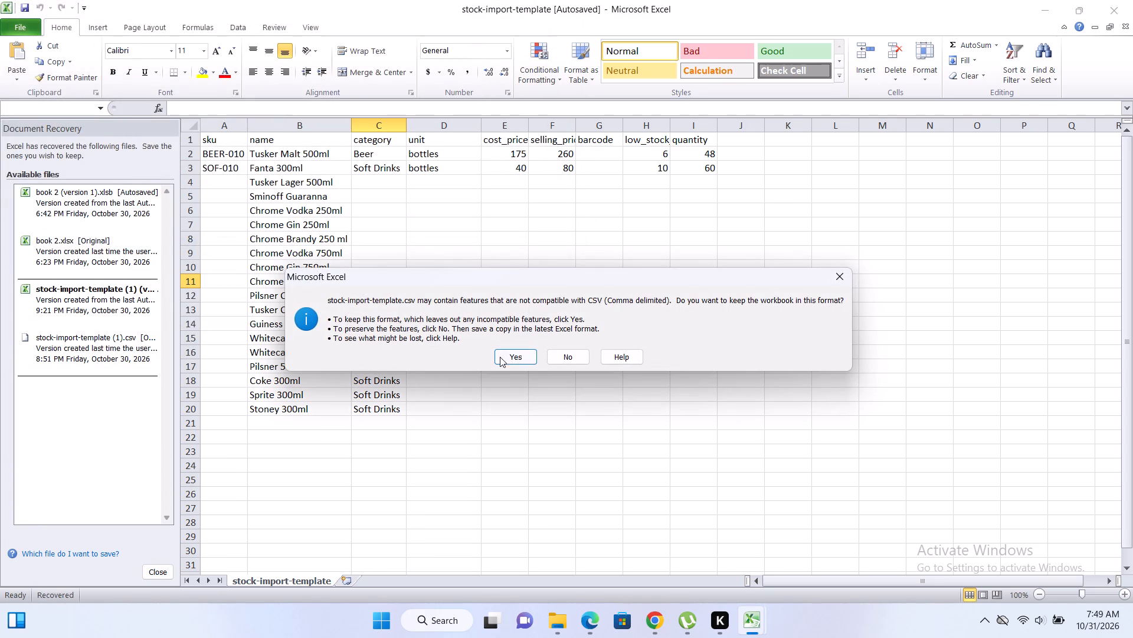
left_click(520, 360)
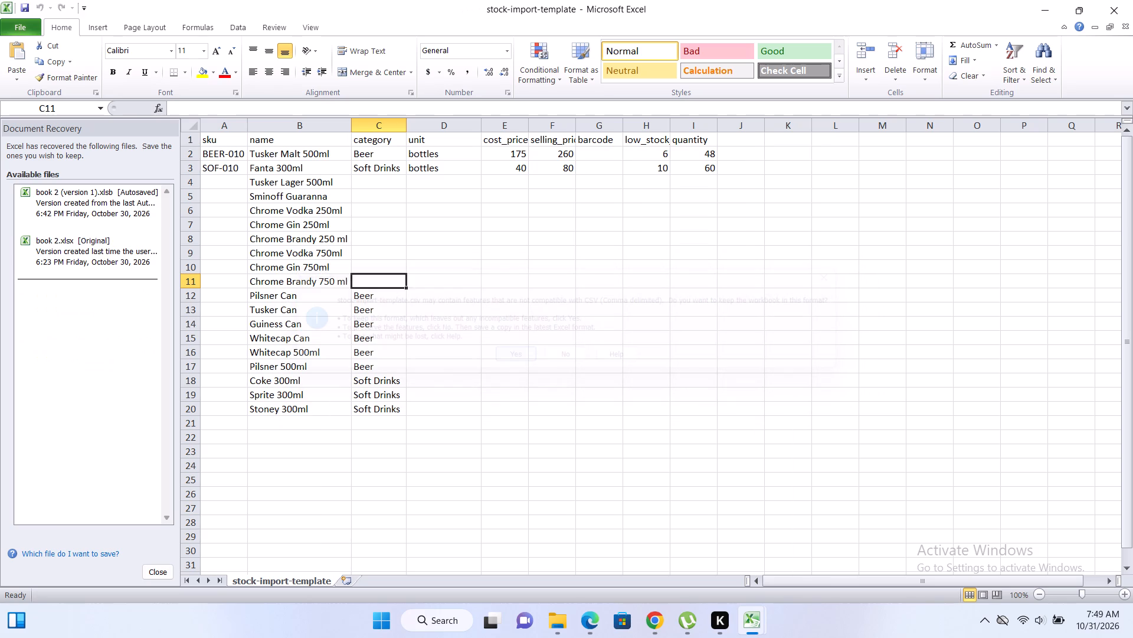
Enter the category Spirits for Chrome Brandy 750 ml, Chrome Gin 750ml and Chrome Vodka 750ml.
key("shift+s")
key("p")
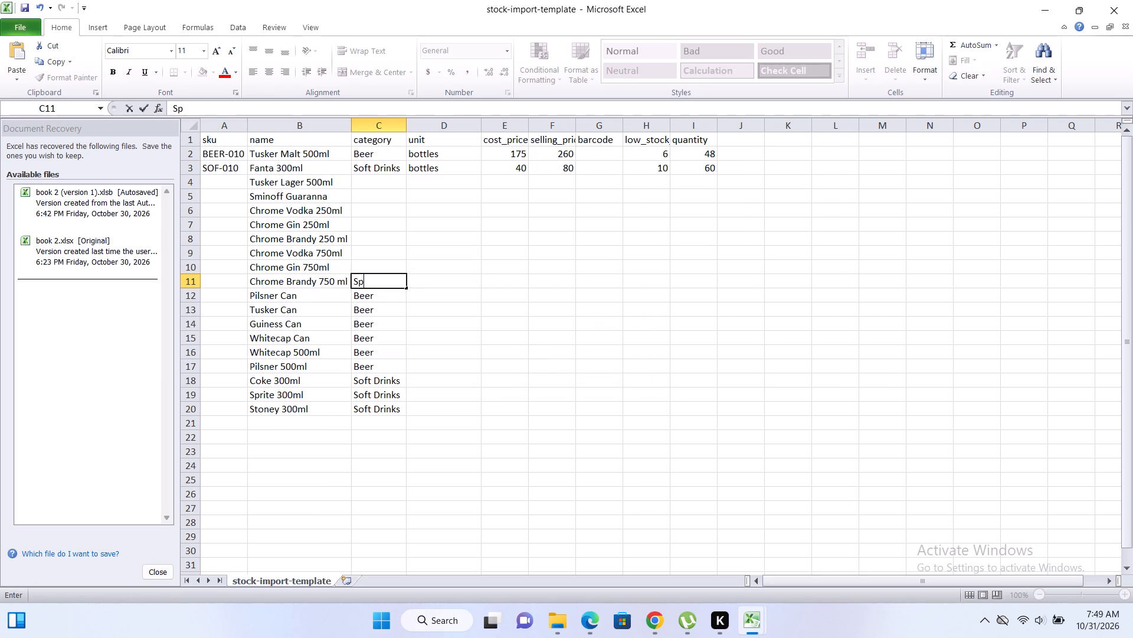
type("irits")
key("Up")
type("Spit")
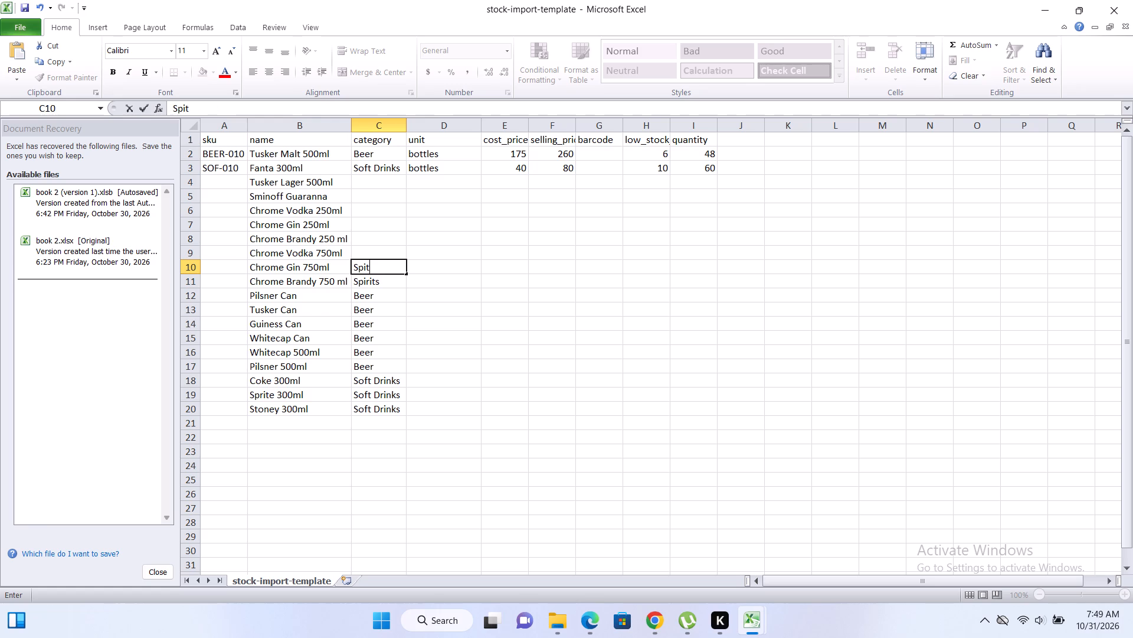
key("BackSpace")
key("BackSpace")
type("irits")
key("Up")
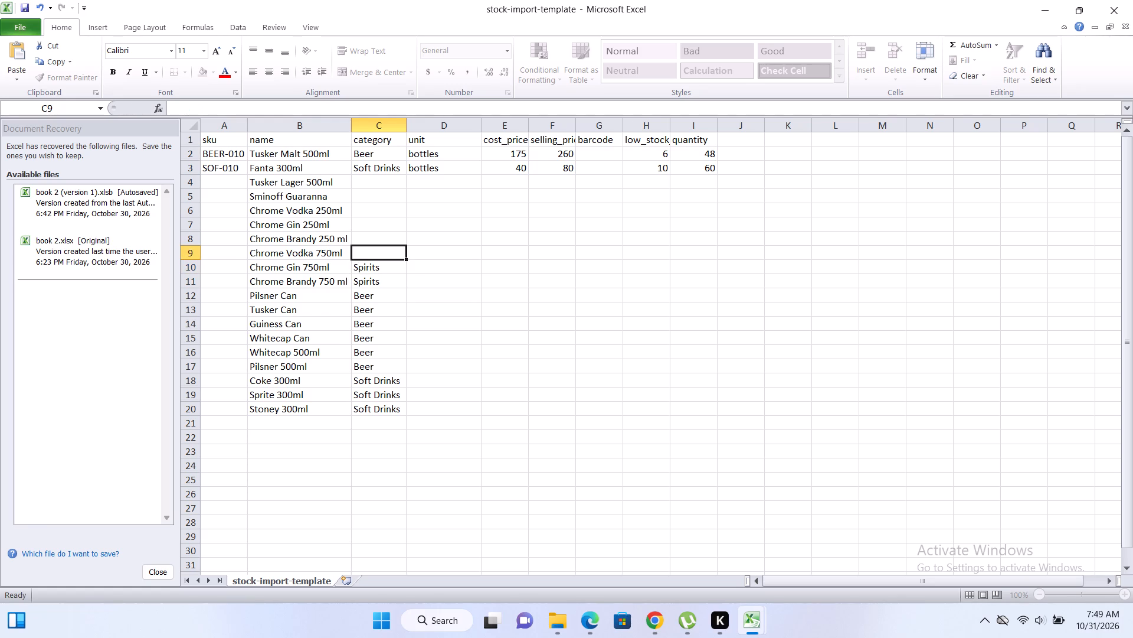
type("Sp")
key("Up")
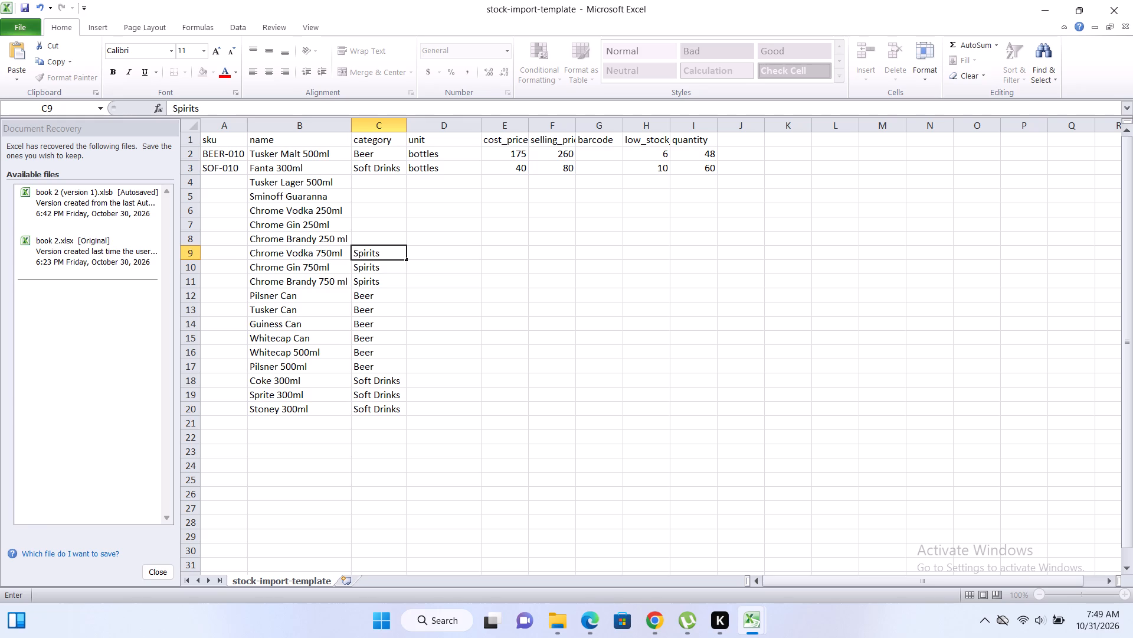
Enter the category Spirits for Chrome Brandy 250 ml, Chrome Gin 250ml and Chrome Vodka 250ml.
type("Sp")
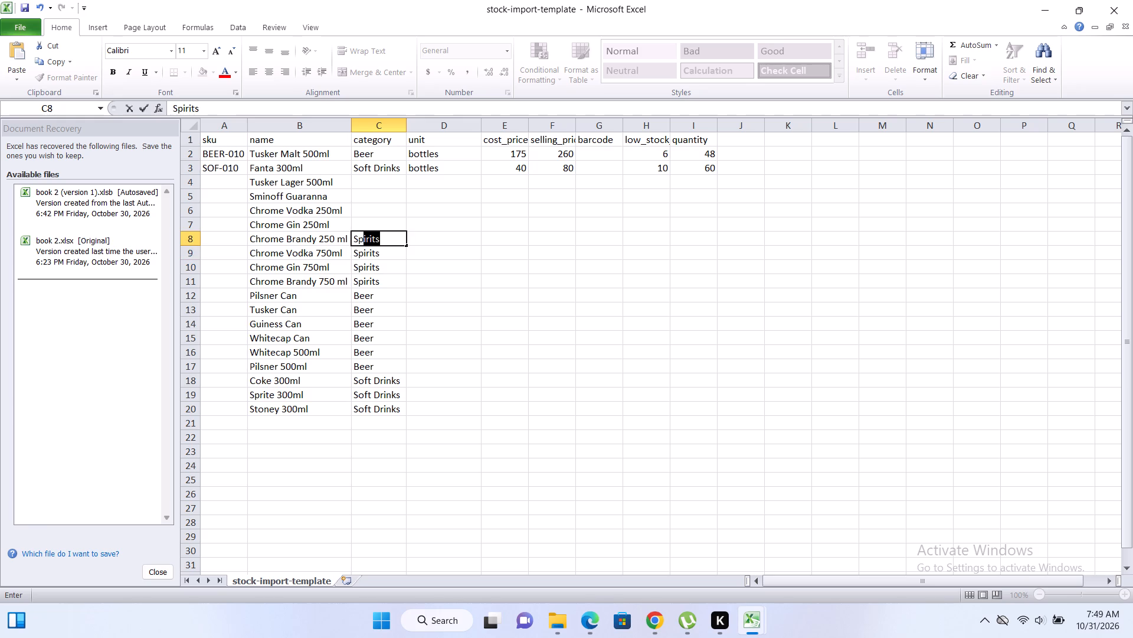
key("Up")
key("shift+s")
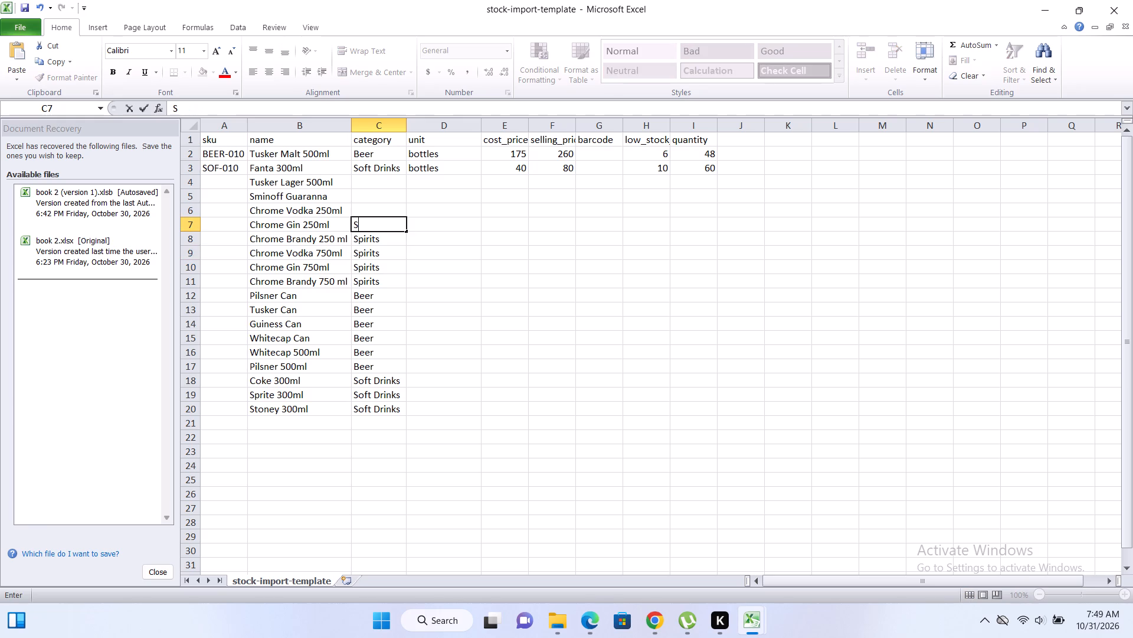
key("p")
key("Up")
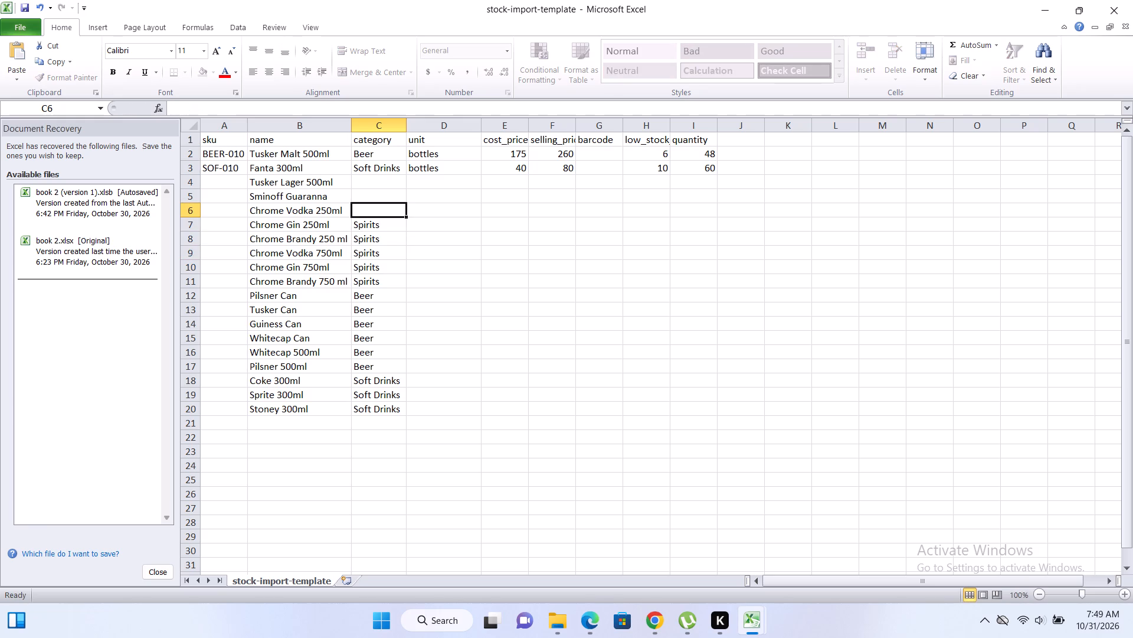
key("shift+s")
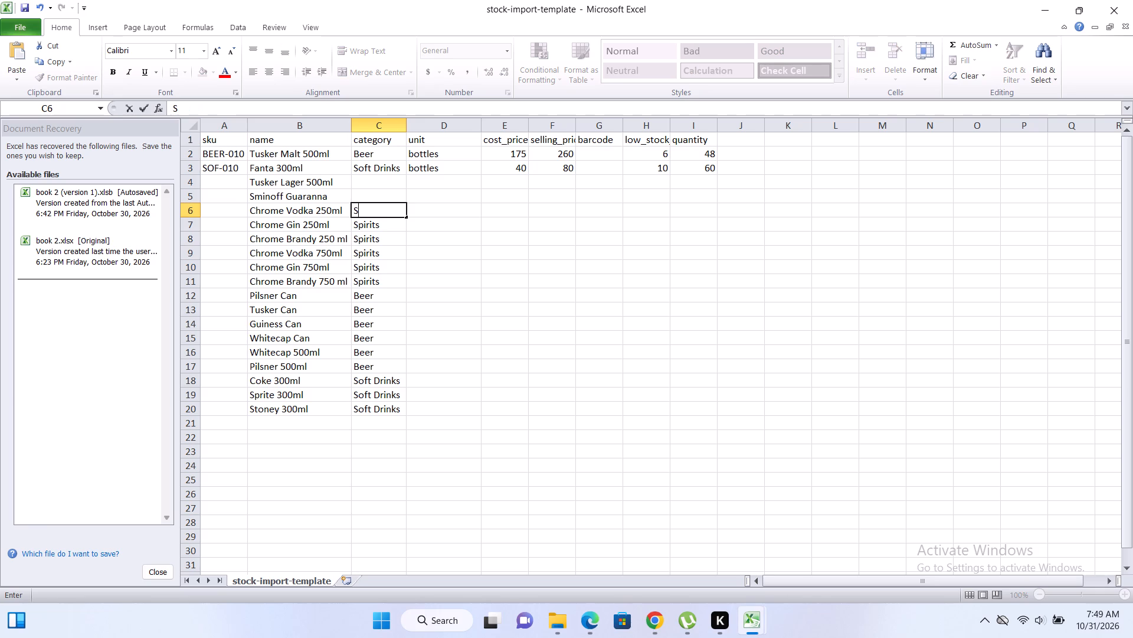
key("p")
key("Up")
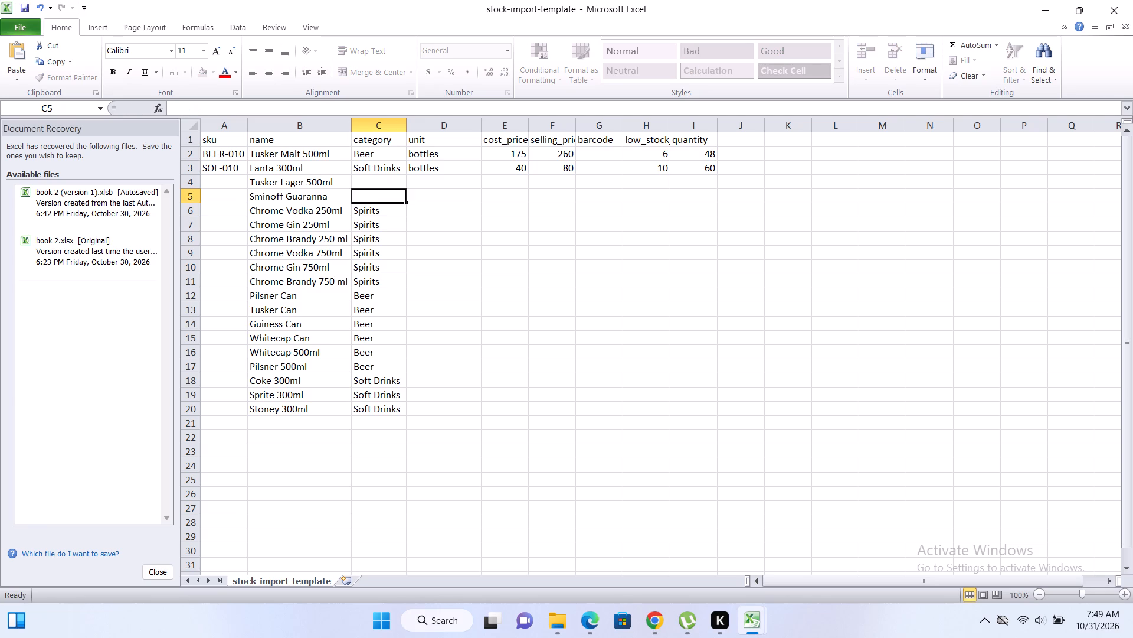
Enter the category Punch for Sminoff Guaranna and Beer for Tusker Lager 500ml.
key("shift+s")
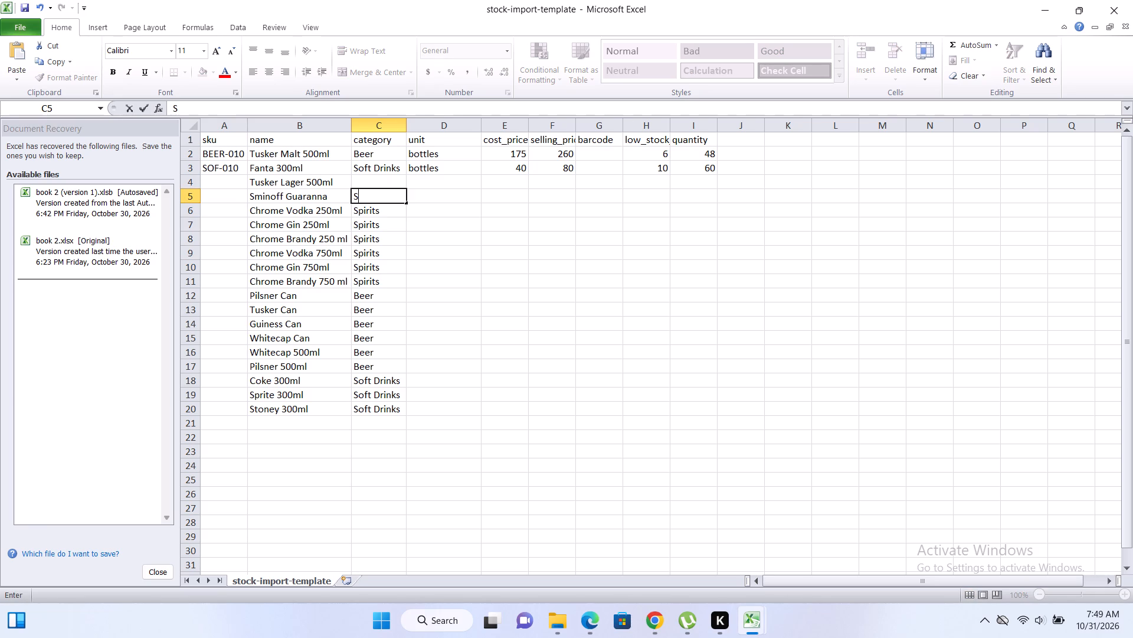
key("BackSpace")
key("shift+p")
type("unch")
key("Up")
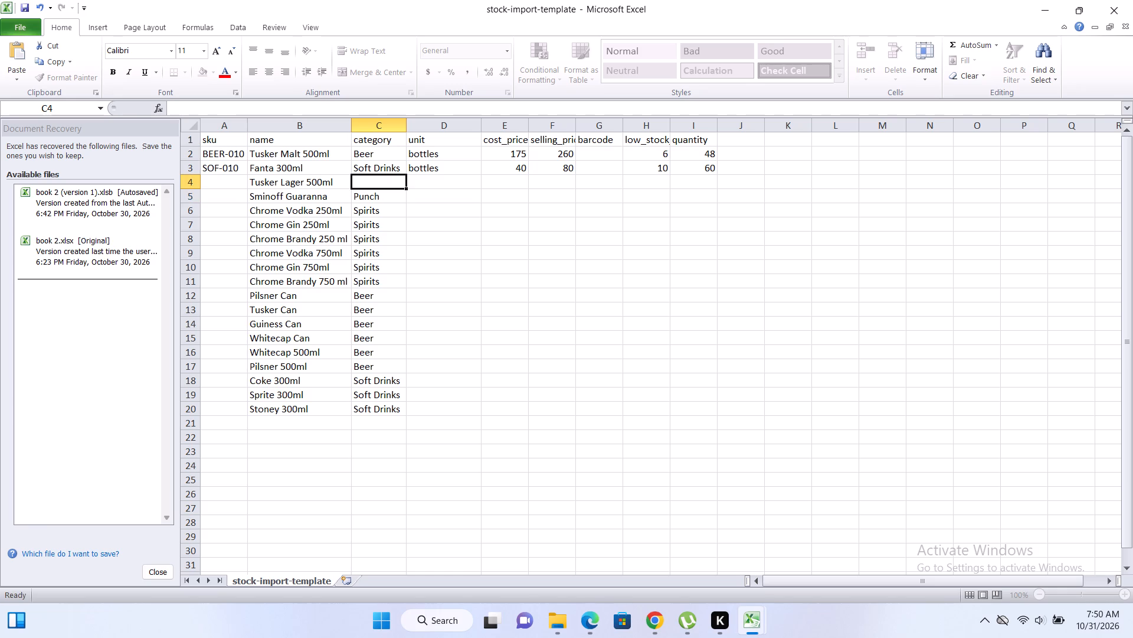
key("shift+b")
key("Up")
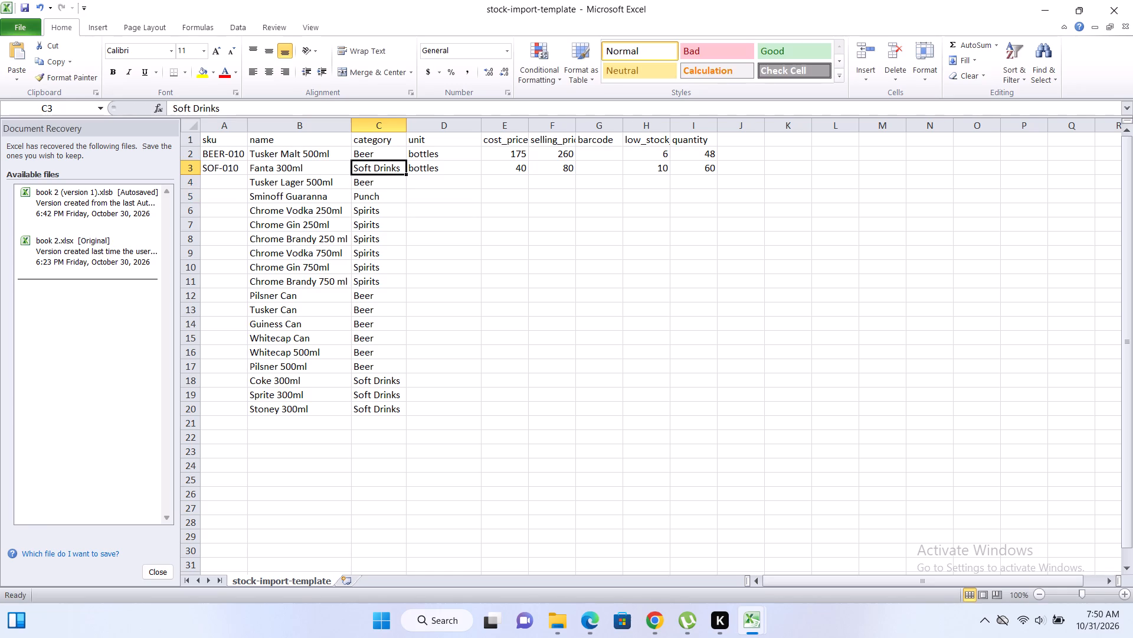
Go to the first empty cell of the name column, below Stoney 300ml.
key("Down")
key("Down")
key("Down")
key("Down")
key("Down")
key("Down")
key("Down")
key("Down")
key("Down")
key("Down")
key("Down")
key("Down")
key("Down")
key("Down")
key("Down")
key("Down")
key("Down")
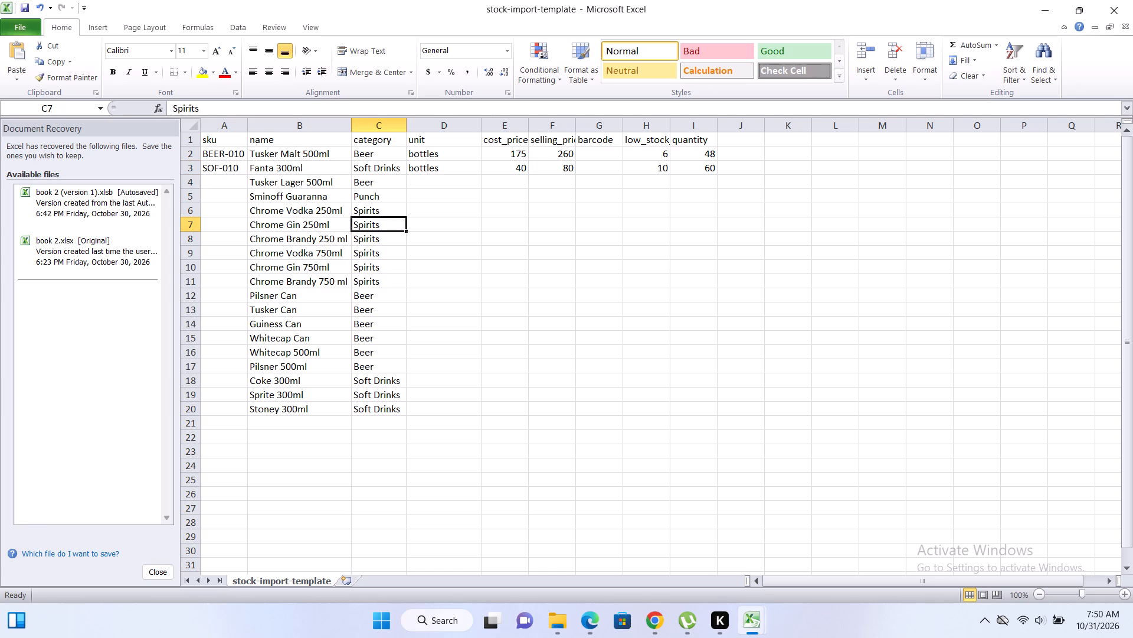
key("Left")
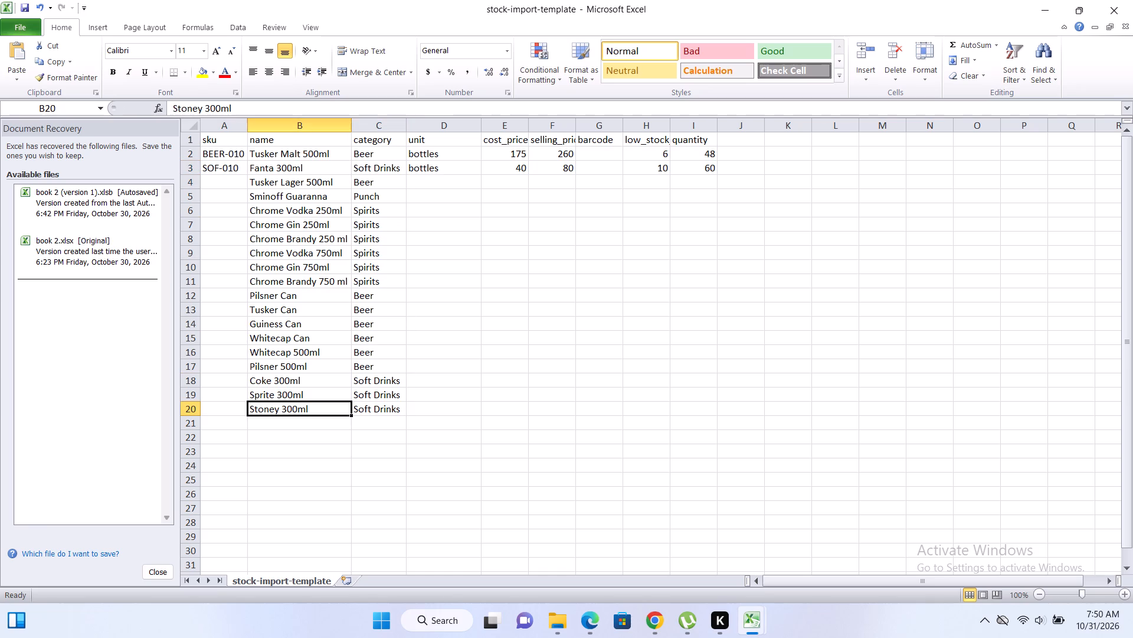
key("Down")
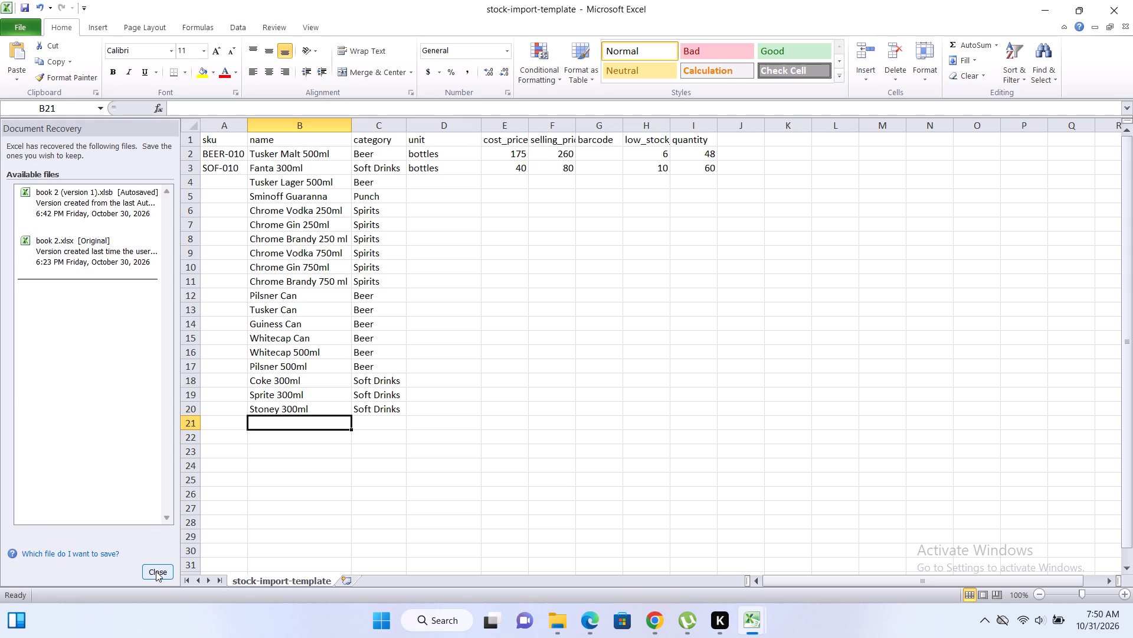
Open the recovered original and autosaved versions of book 2 to examine their contents.
left_click(156, 571)
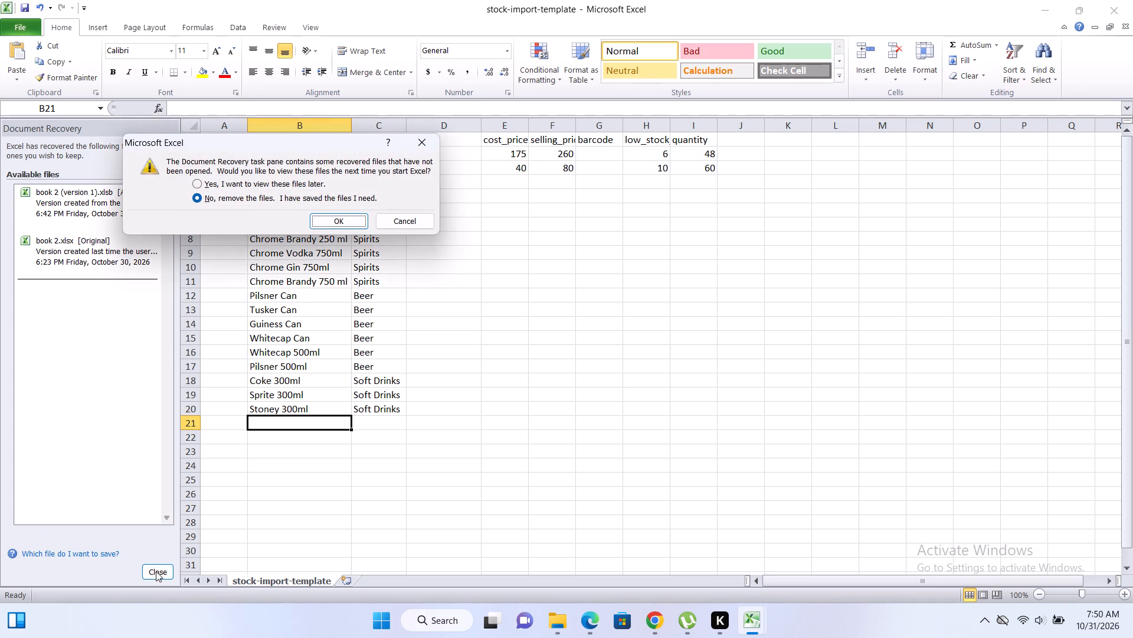
left_click(406, 222)
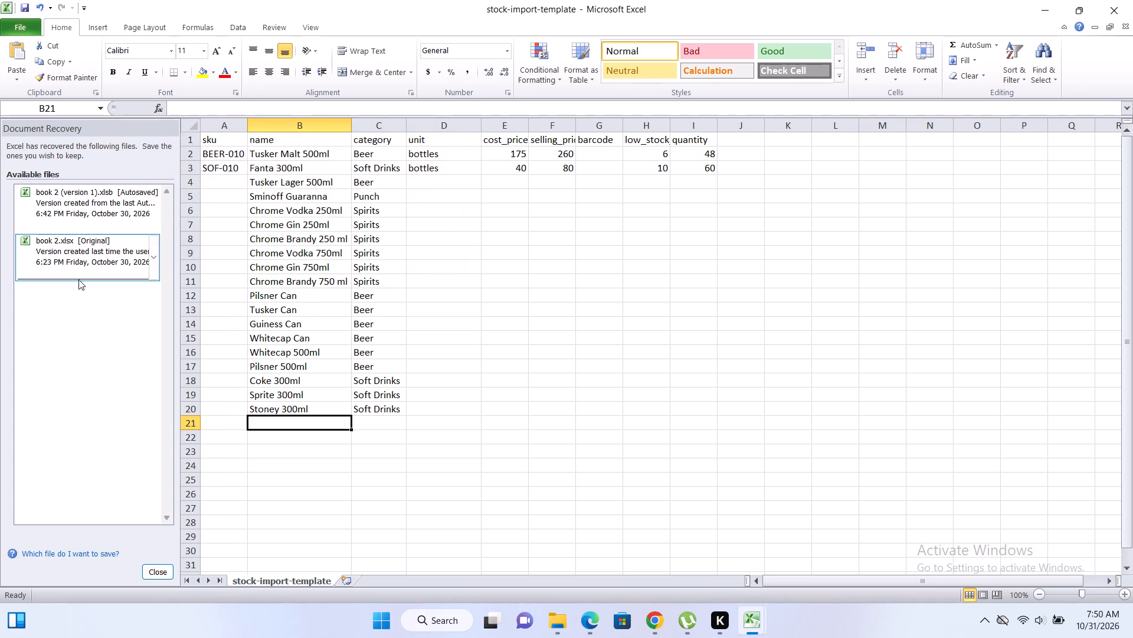
left_click(86, 258)
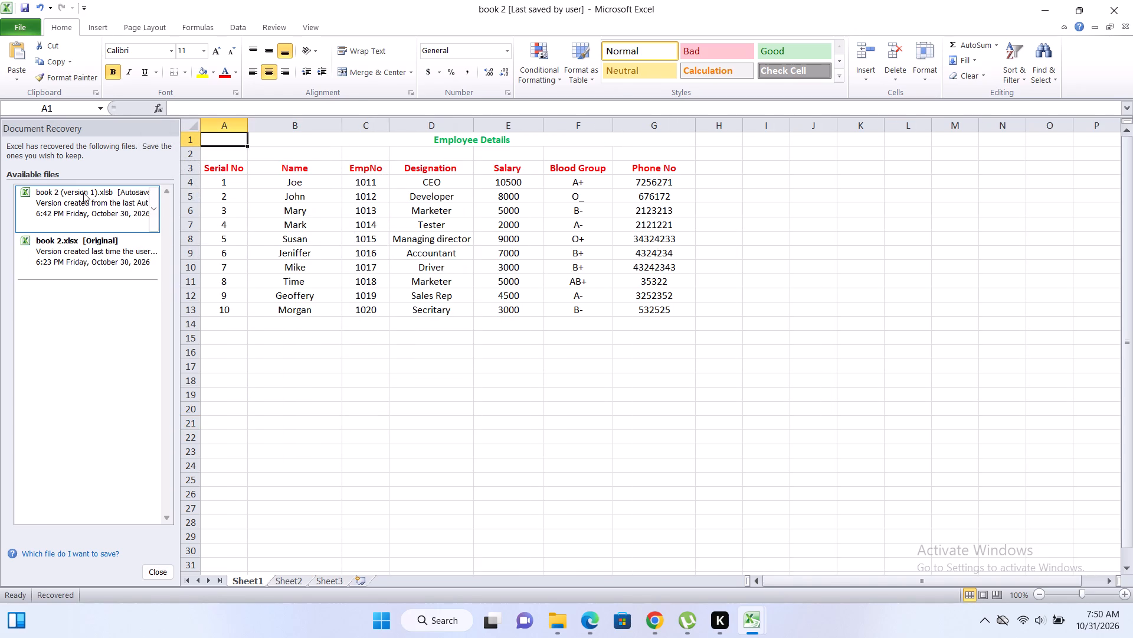
left_click(76, 202)
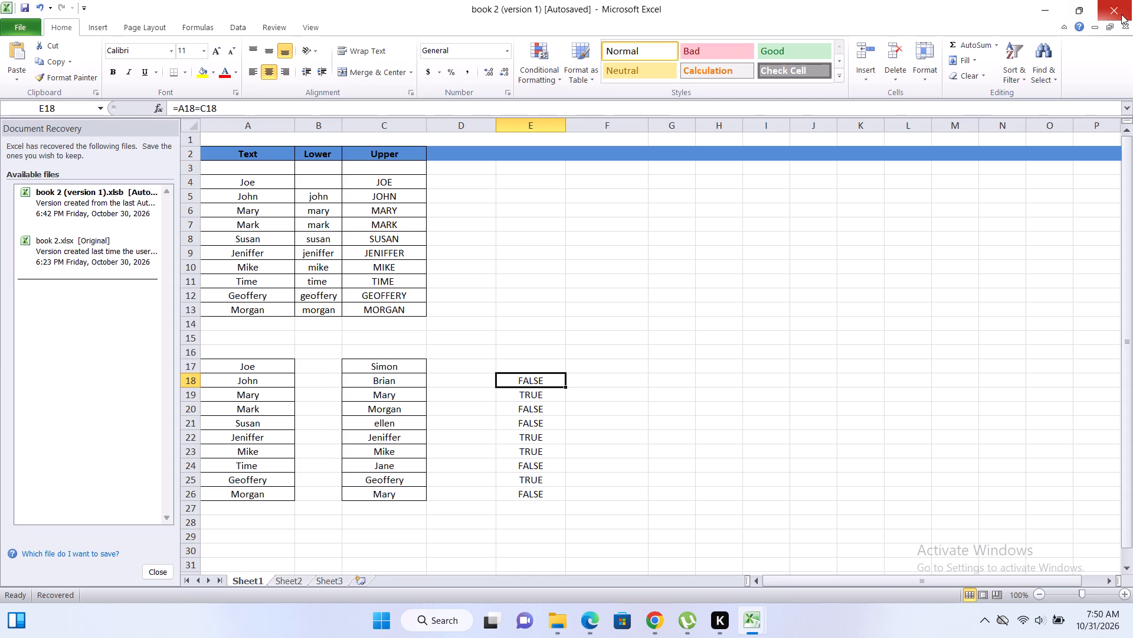
Close the autosaved version of book 2, deleting its recovery file, and close the original book 2 workbook.
left_click(1126, 30)
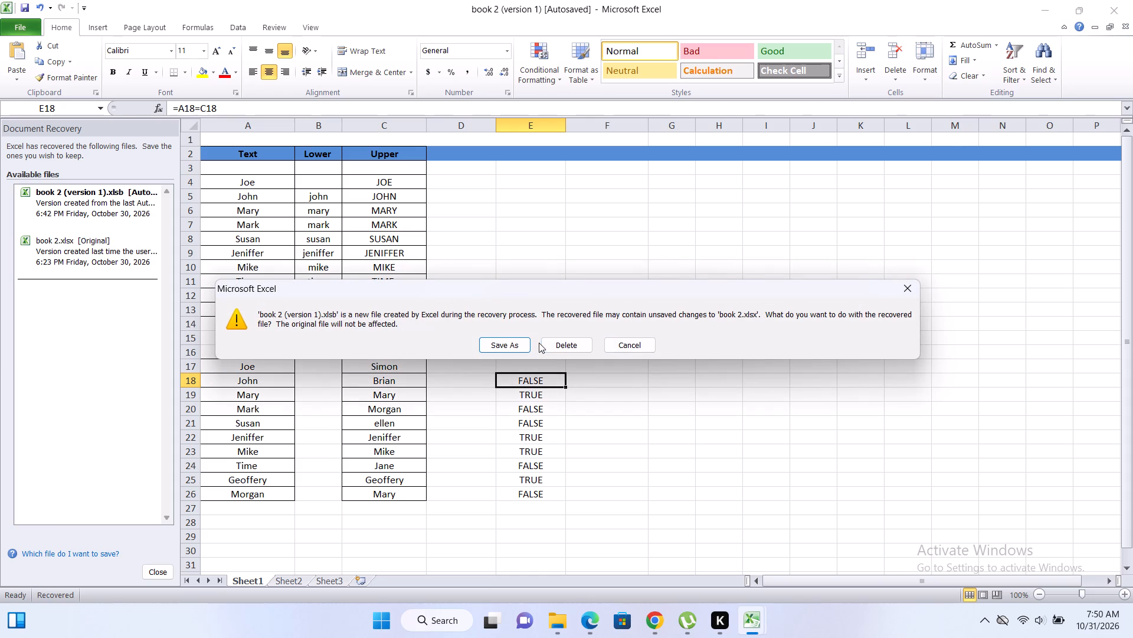
left_click(539, 343)
left_click(576, 350)
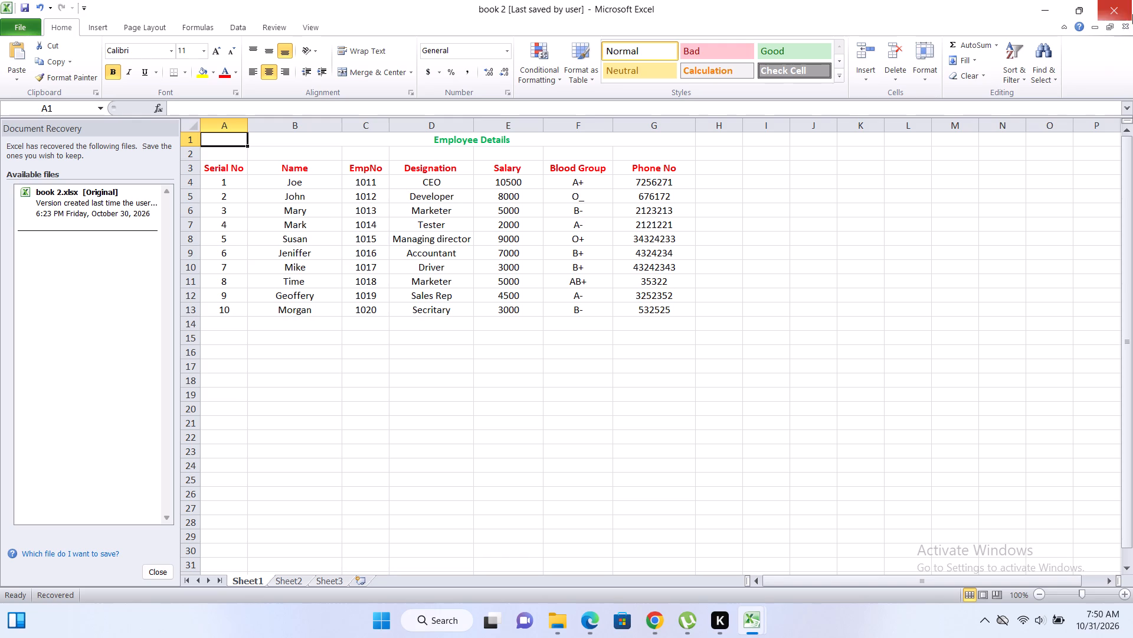
left_click(1124, 27)
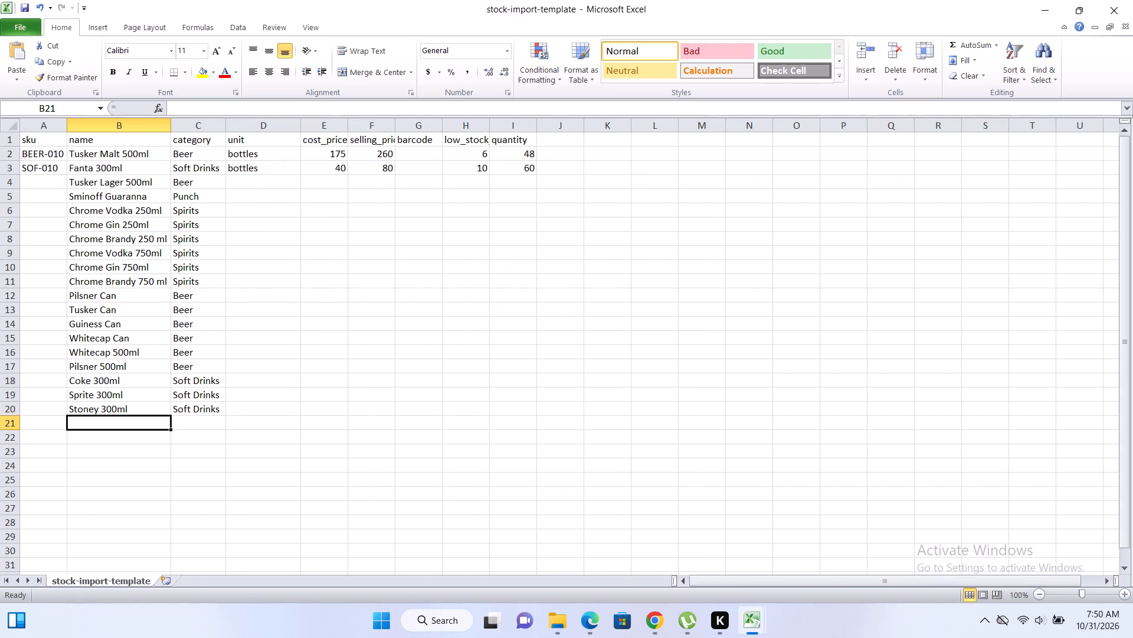
Enter the product name Coke 500ml in the first empty name cell below Stoney 300ml.
left_click(119, 419)
type("Co")
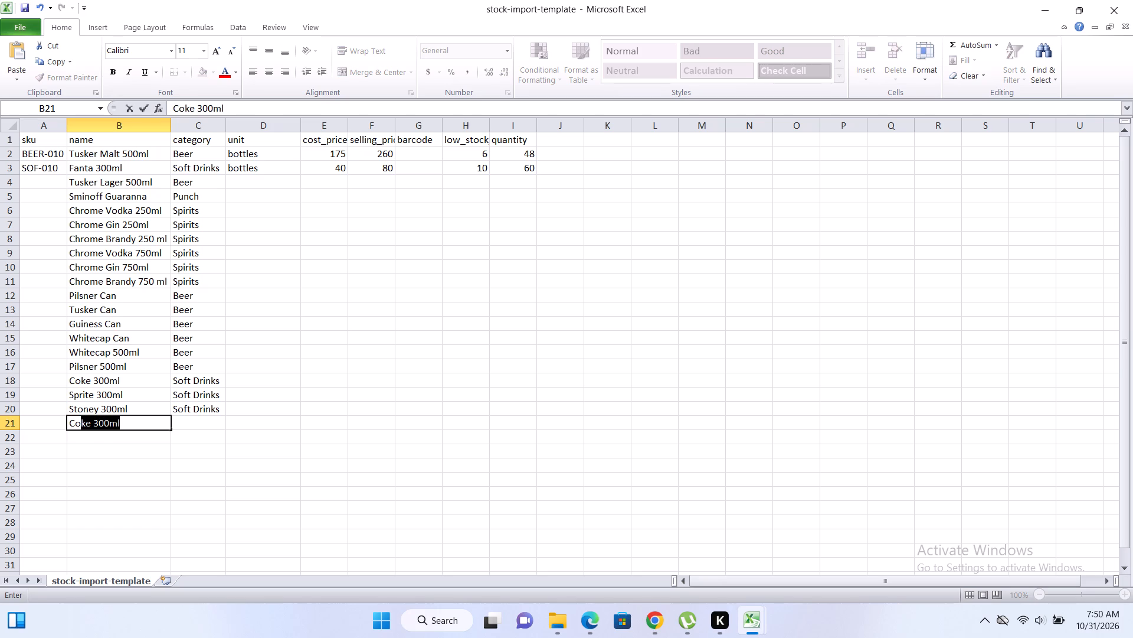
key("Right")
left_click(106, 427)
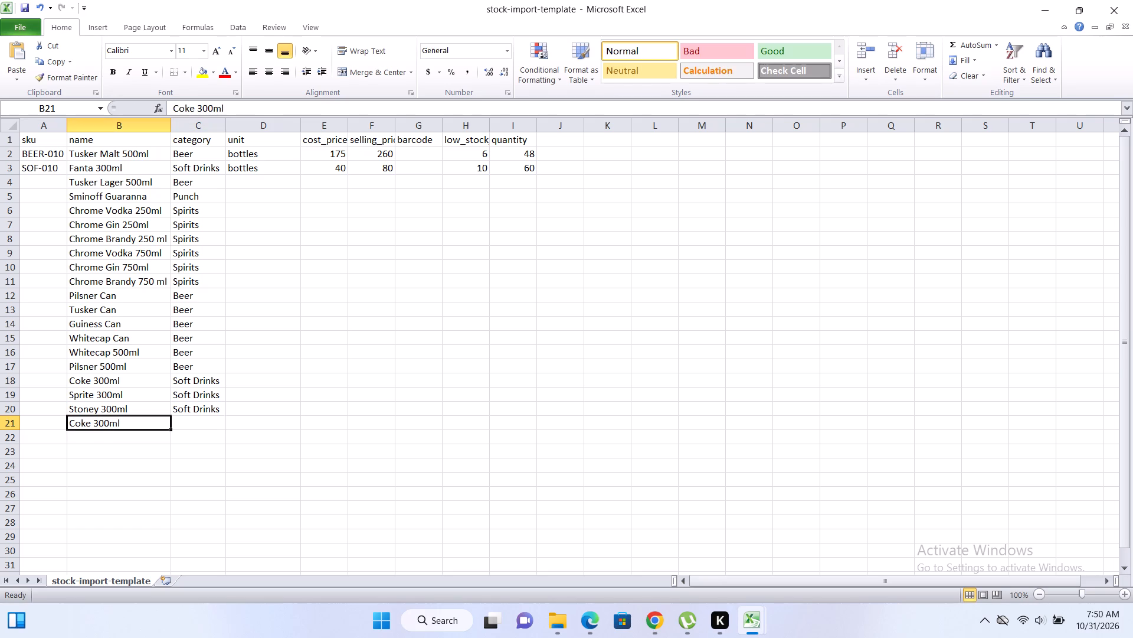
left_click(203, 110)
key("BackSpace")
key("5")
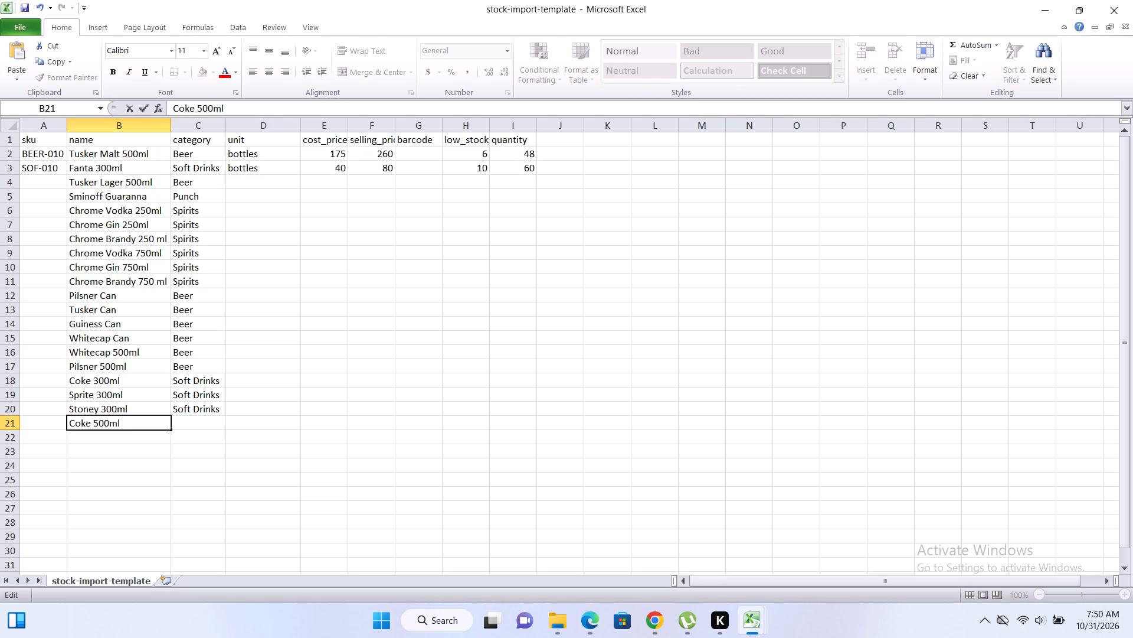
Enter the product name Sprite 500ml in the name cell below Coke 500ml.
left_click(104, 438)
type("Sp")
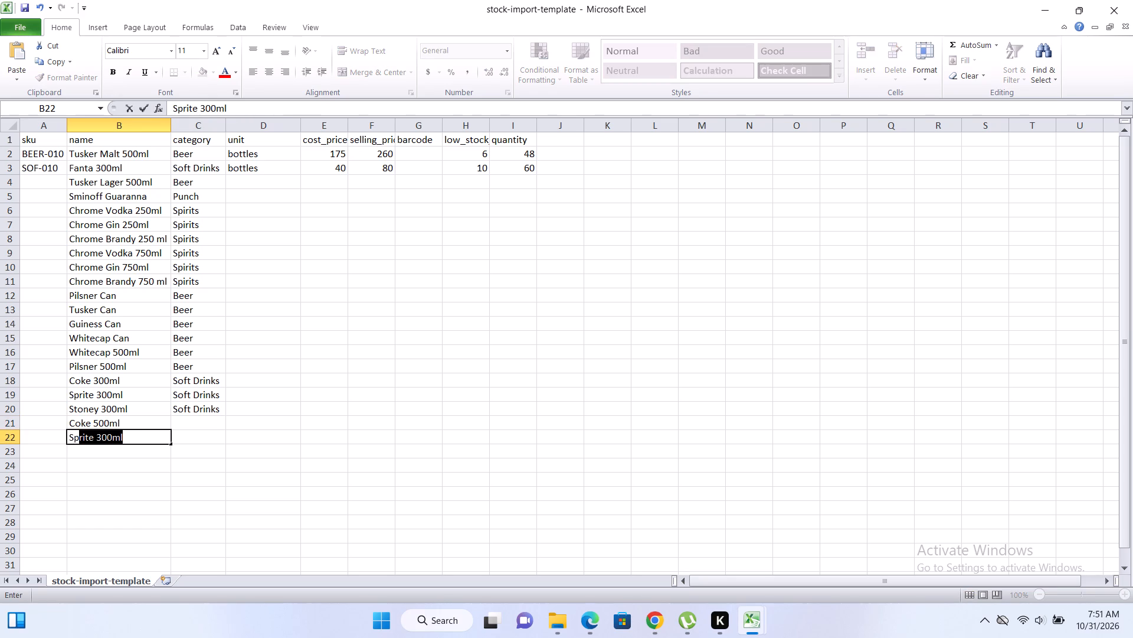
key("Right")
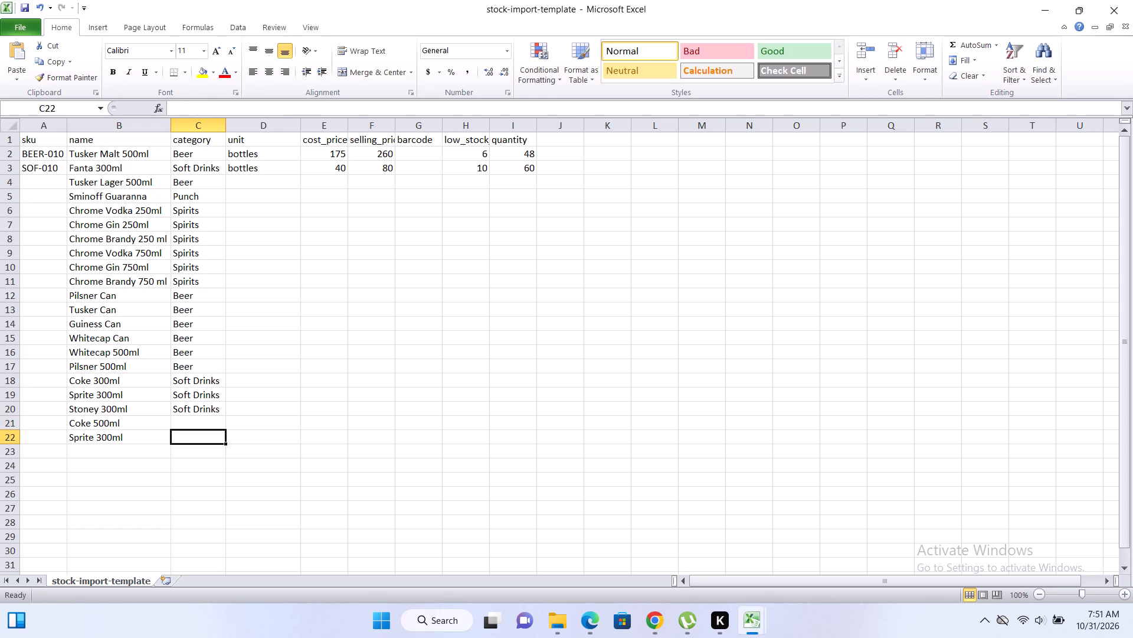
left_click(104, 438)
double_click(103, 438)
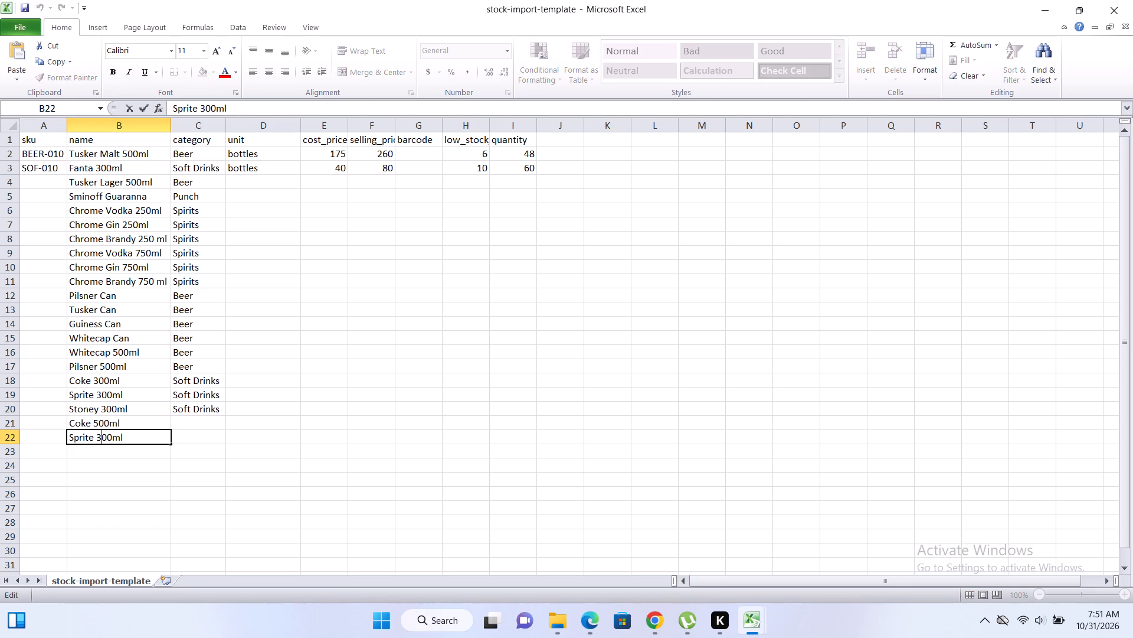
left_click(103, 438)
key("BackSpace")
key("5")
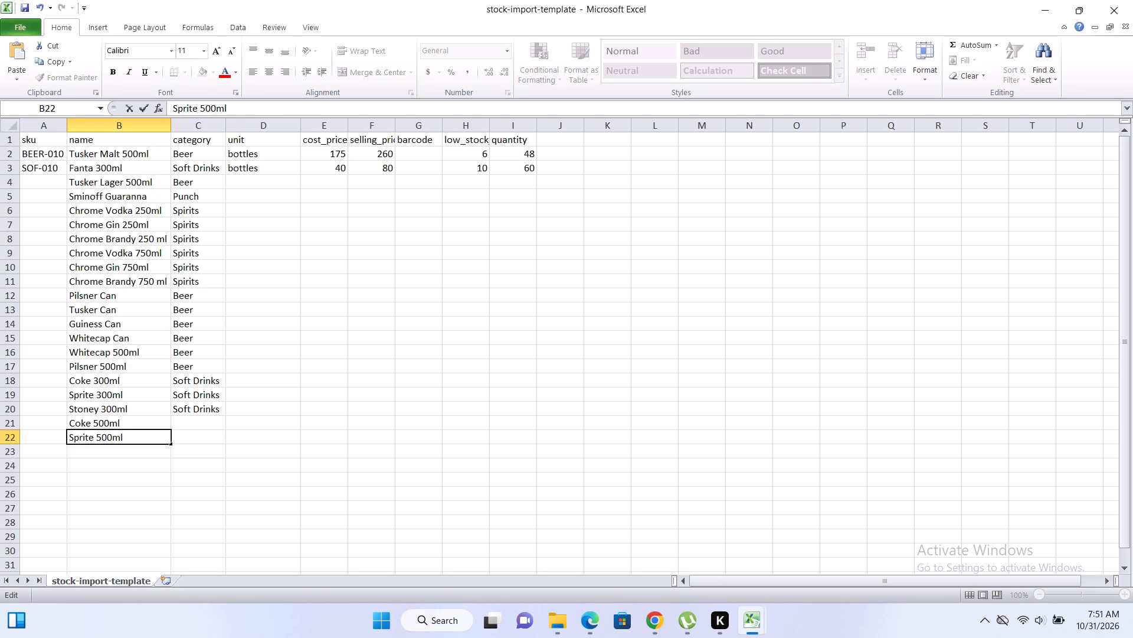
Enter the product name Fanta 500ml in the name cell below Sprite 500ml.
left_click(91, 457)
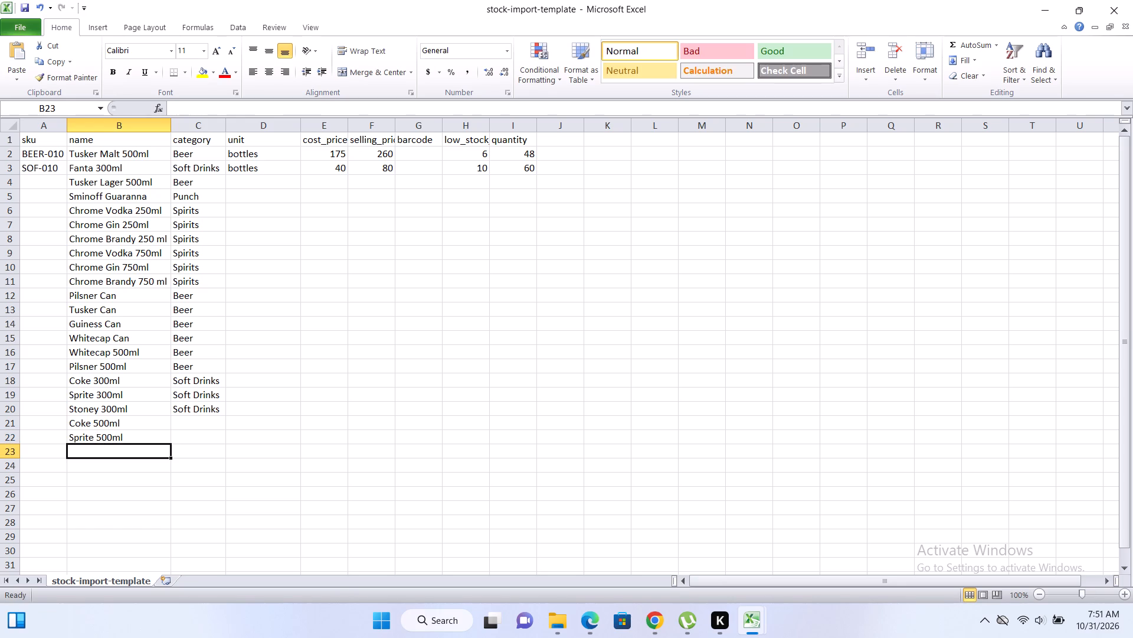
type("Fa")
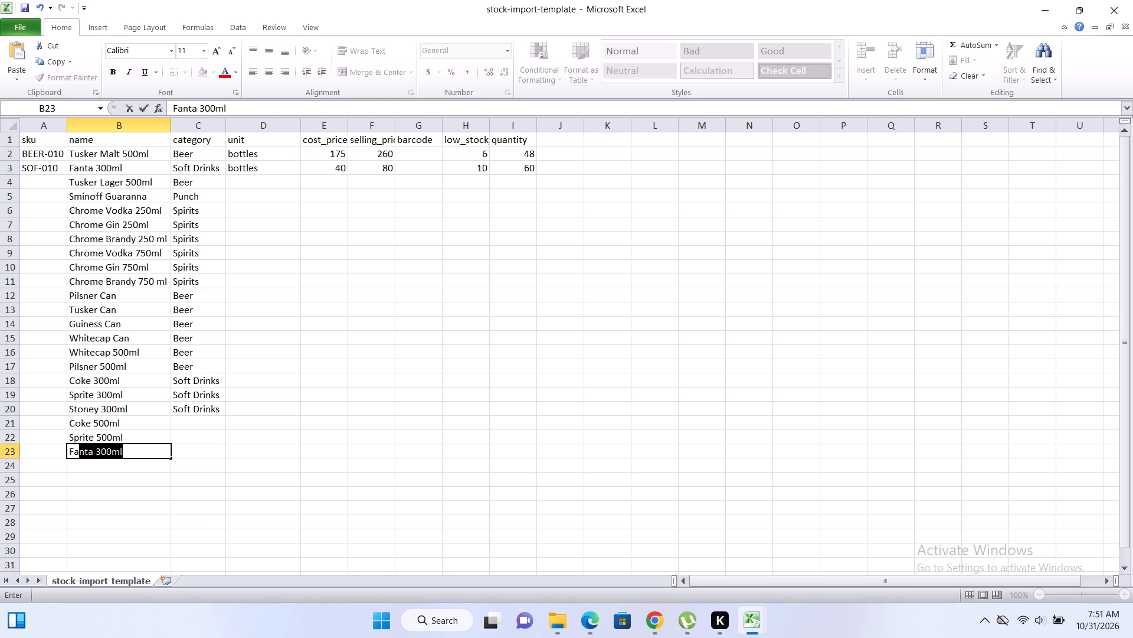
key("Right")
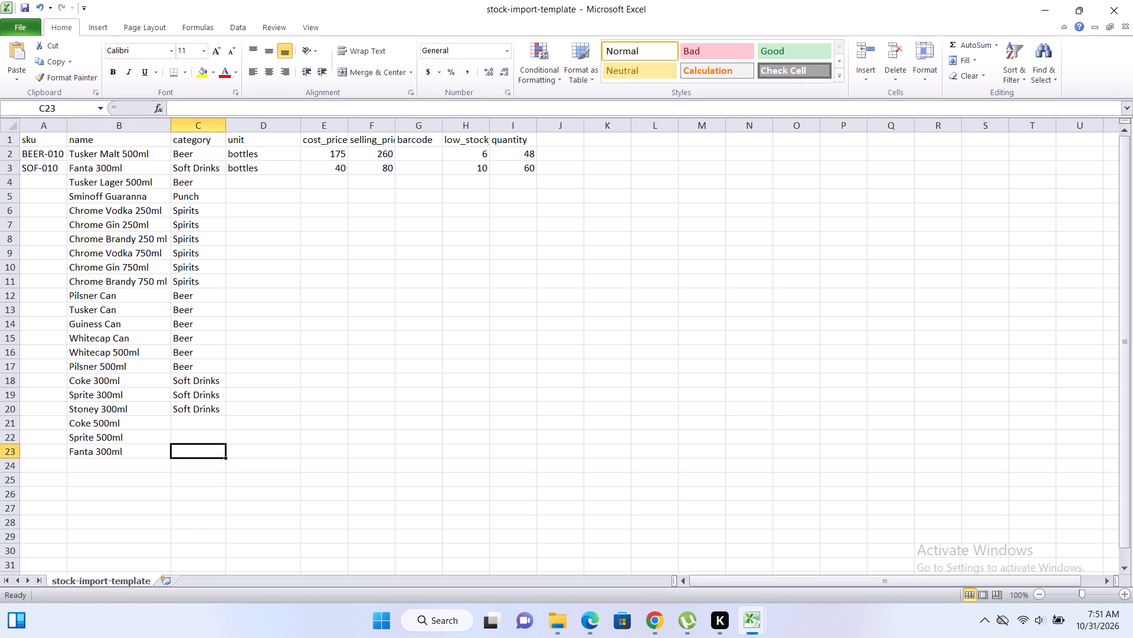
left_click(112, 453)
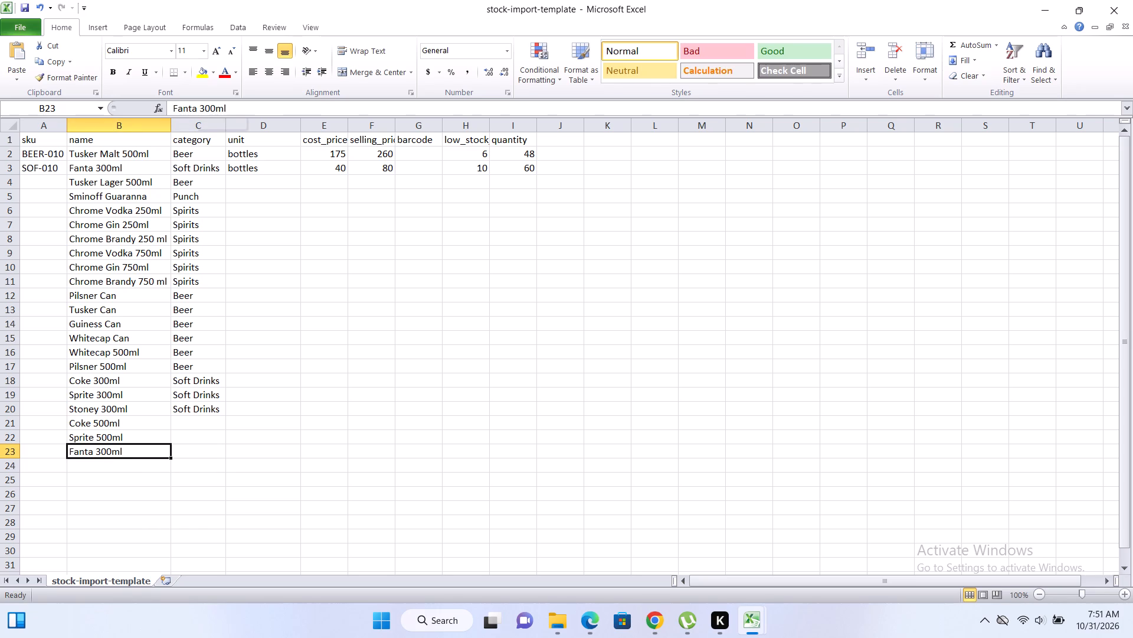
left_click(203, 110)
key("Print")
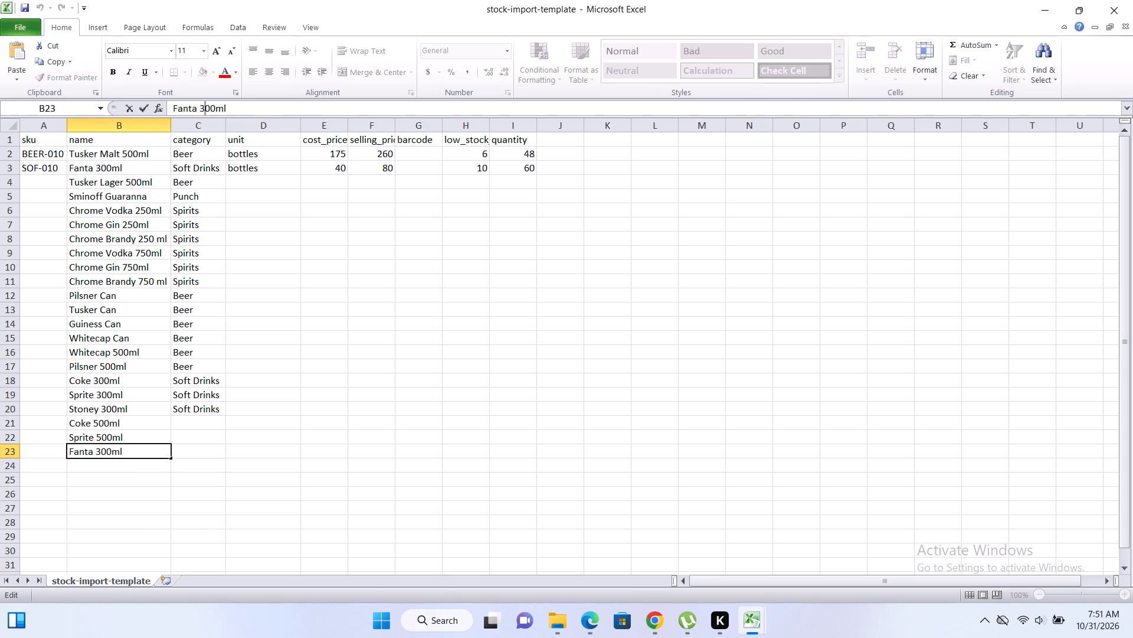
left_click(98, 450)
key("Delete")
key("5")
key("Delete")
key("0")
Enter the product name Stoney 500ml in the name cell below Fanta 500ml.
left_click(94, 467)
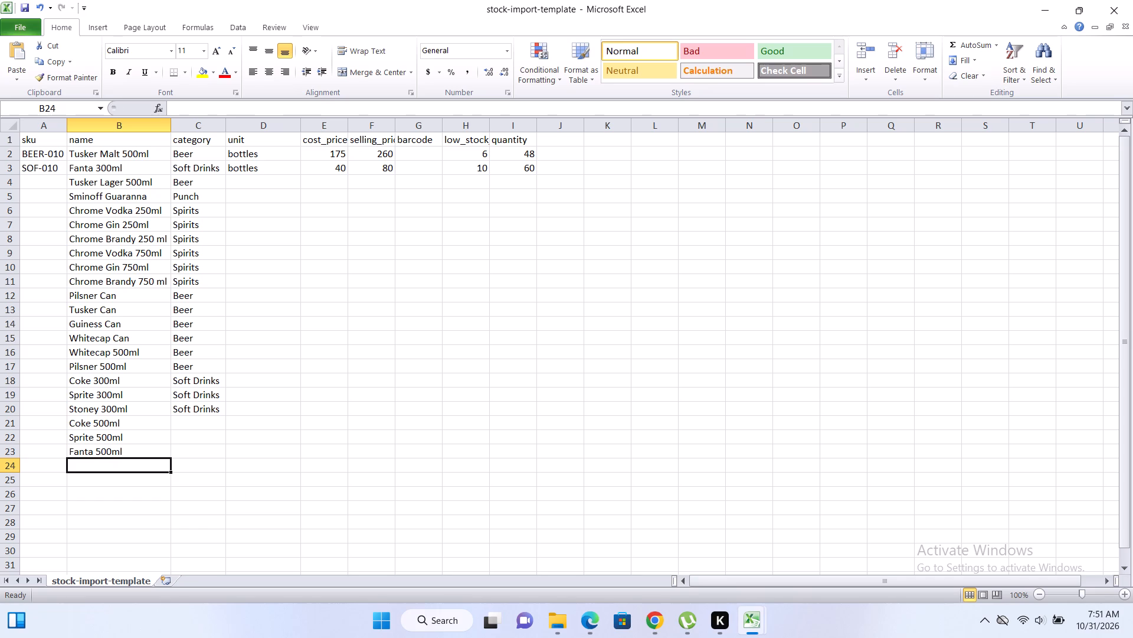
type("Stoney")
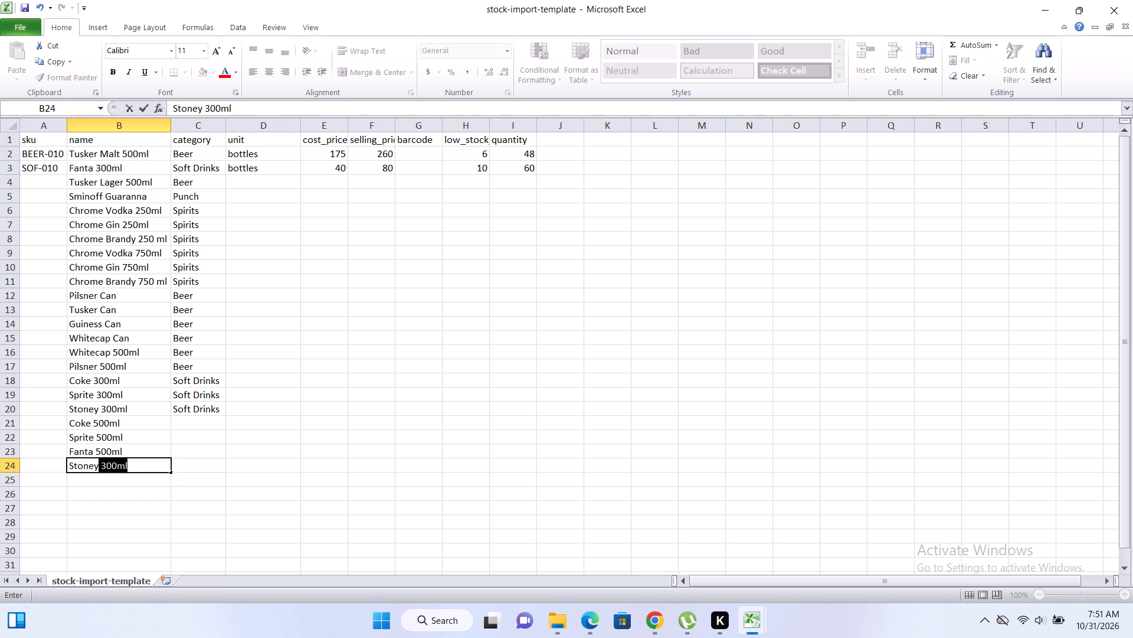
left_click(111, 480)
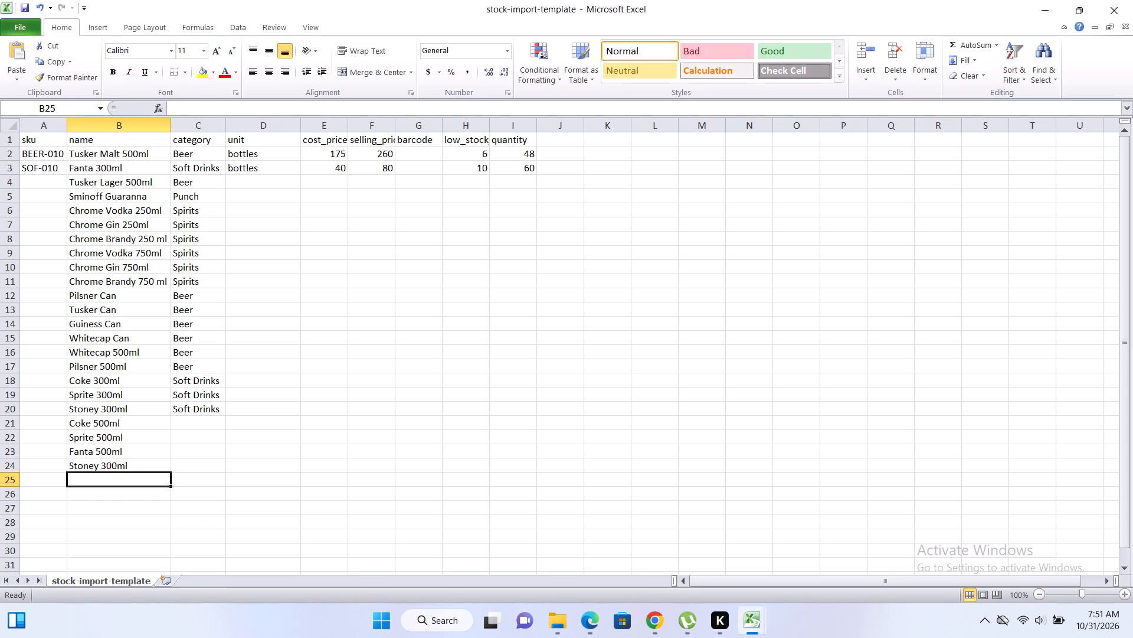
double_click(105, 466)
key("BackSpace")
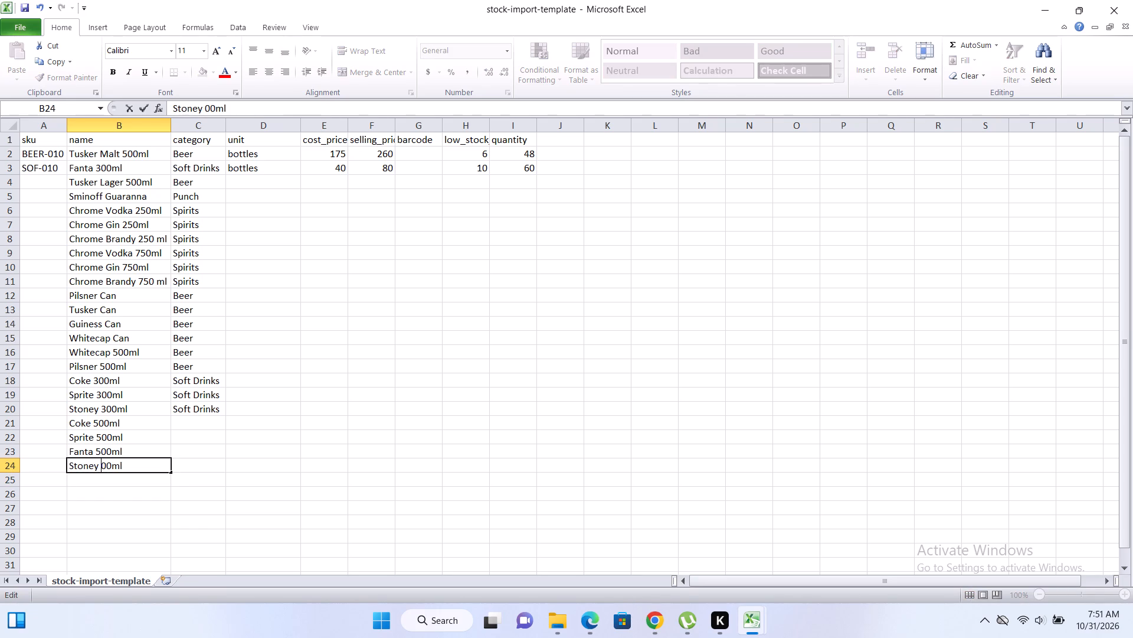
key("5")
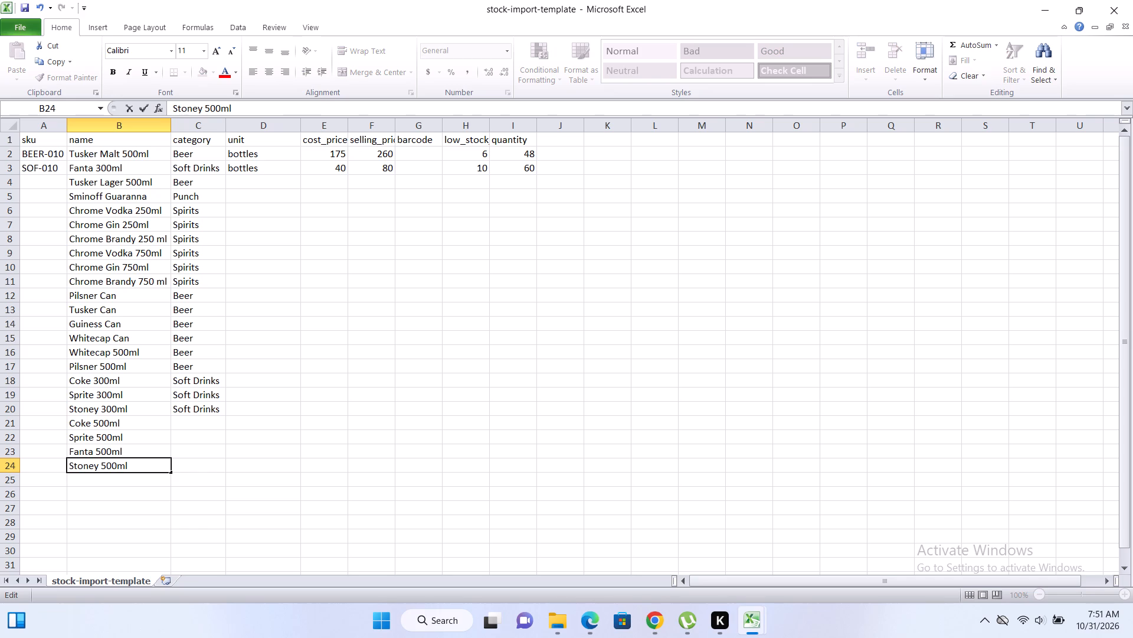
left_click(94, 484)
Fill the category Soft Drinks down from Stoney 300ml to the rows Coke 500ml through Stoney 500ml.
left_click(209, 406)
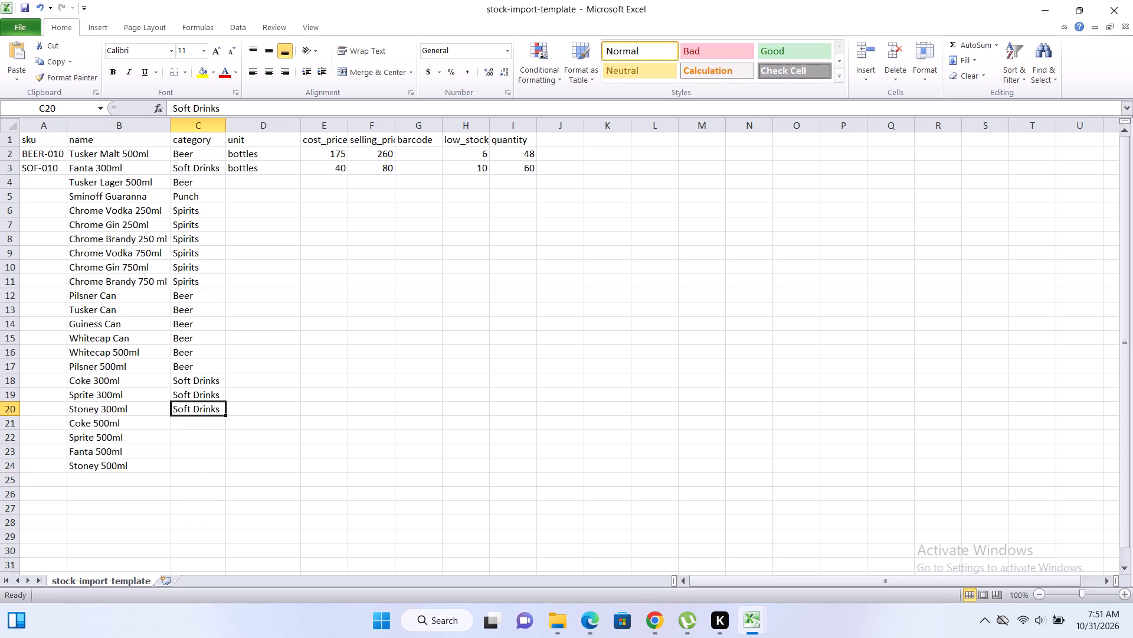
left_click(223, 417)
left_click_drag(223, 417, 222, 451)
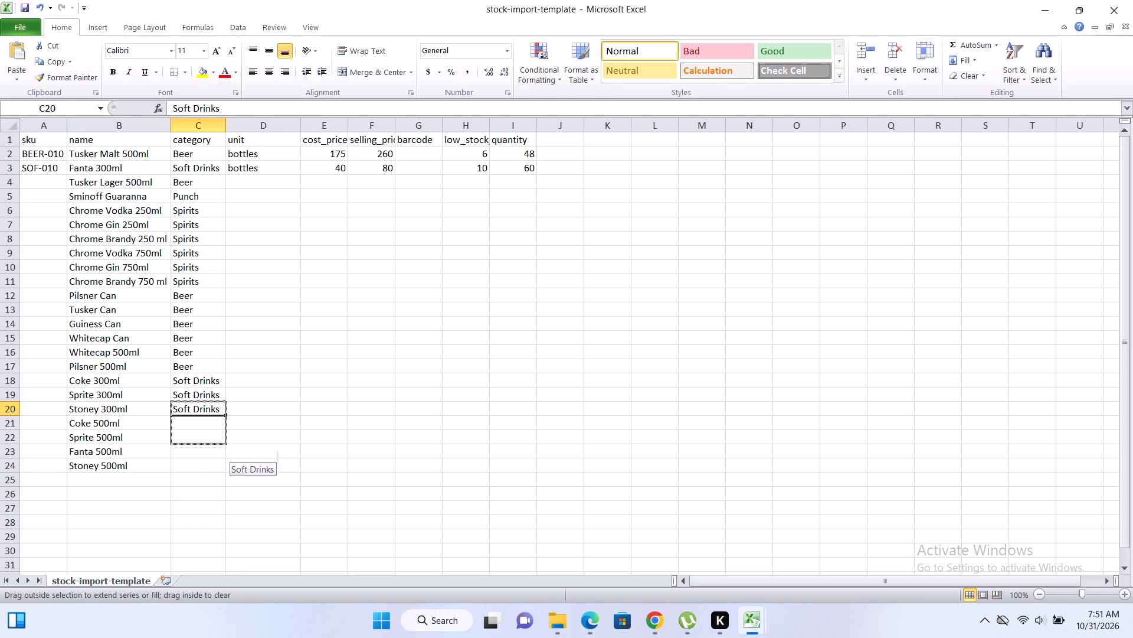
left_click_drag(222, 451, 222, 474)
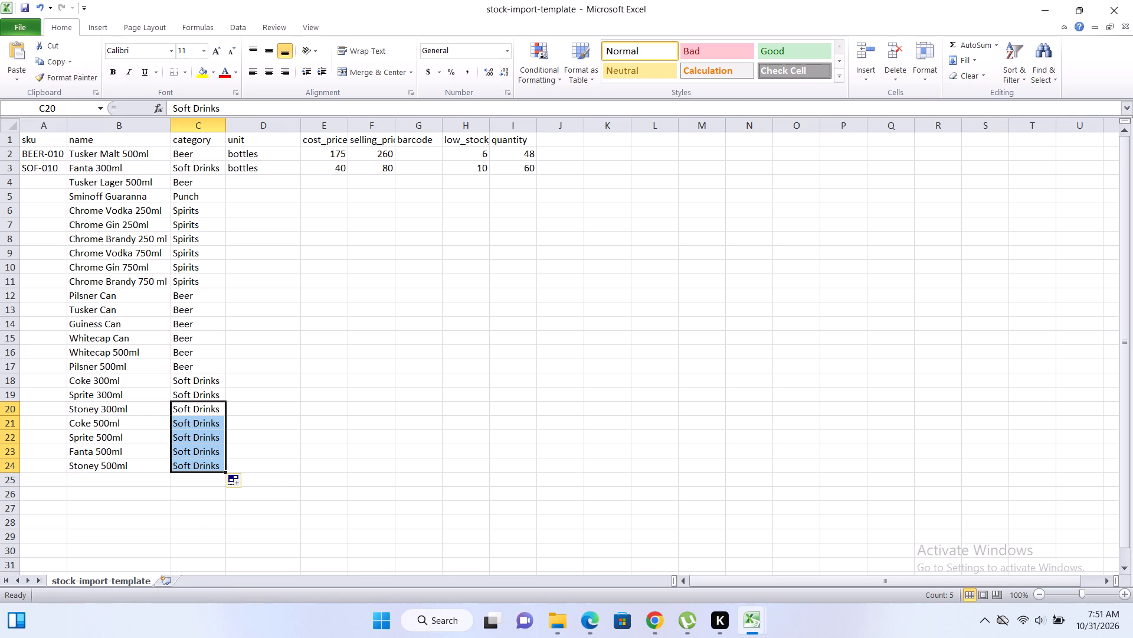
Enter bottles as the unit for Tusker Lager 500ml.
left_click(263, 178)
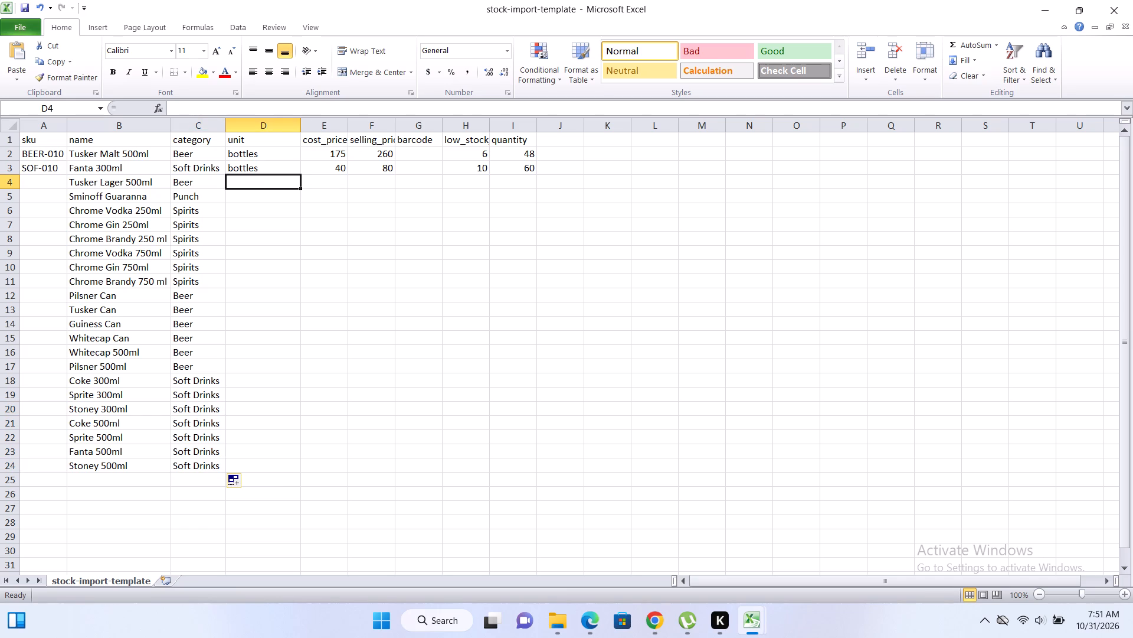
key("shift+b")
key("e")
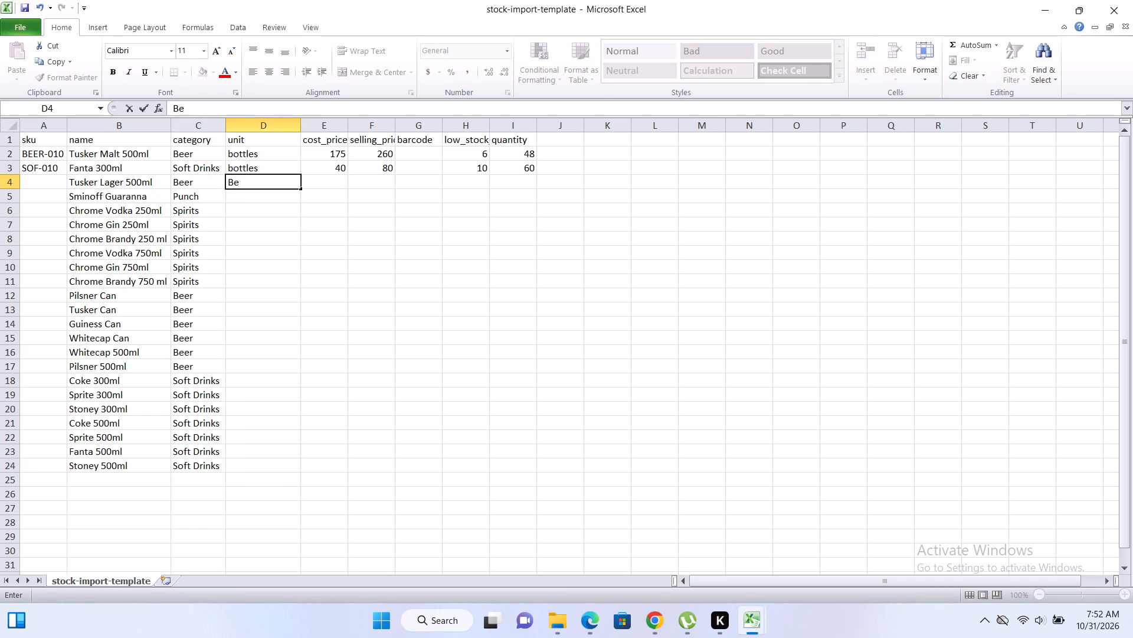
key("e")
key("BackSpace")
key("BackSpace")
key("BackSpace")
type("bo")
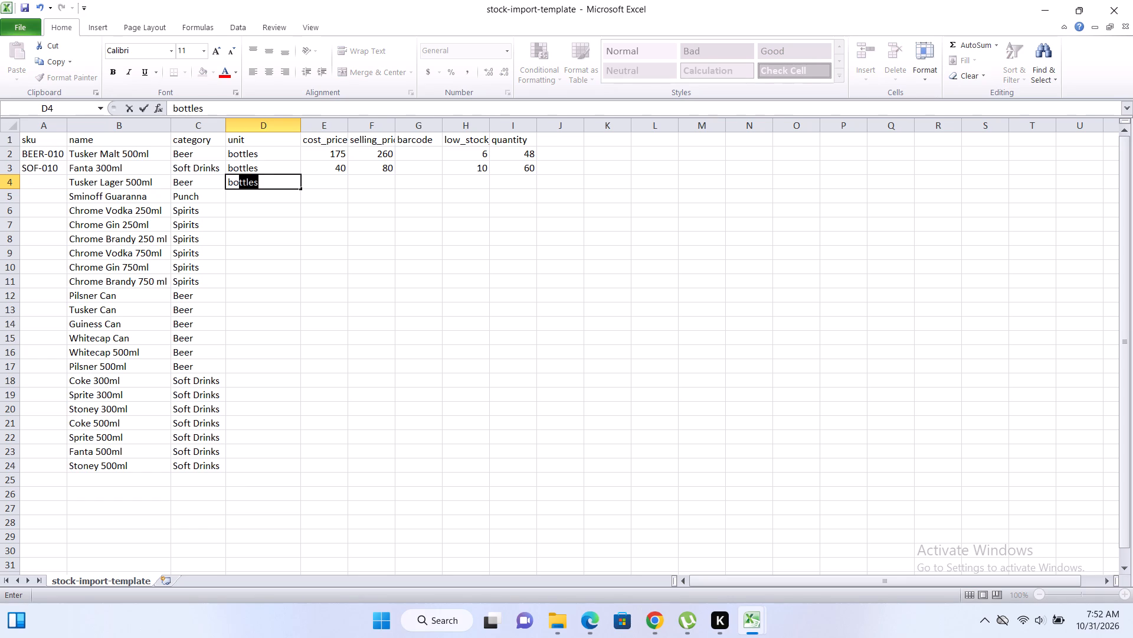
left_click(342, 210)
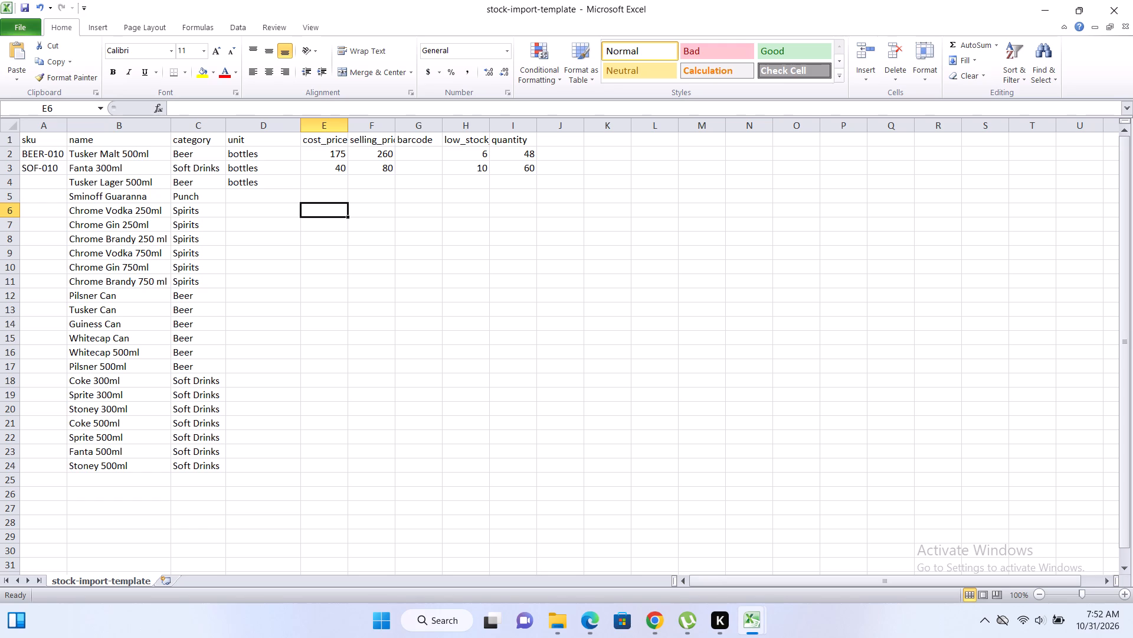
Enter Can as the unit for Sminoff Guaranna.
left_click(260, 197)
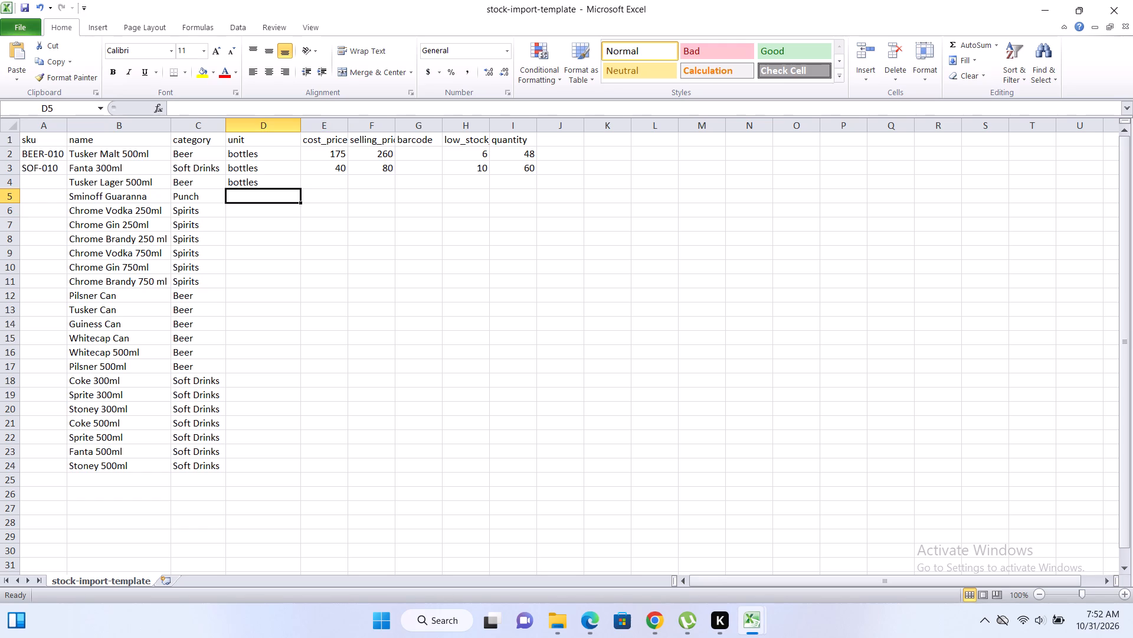
type("Can")
key("Down")
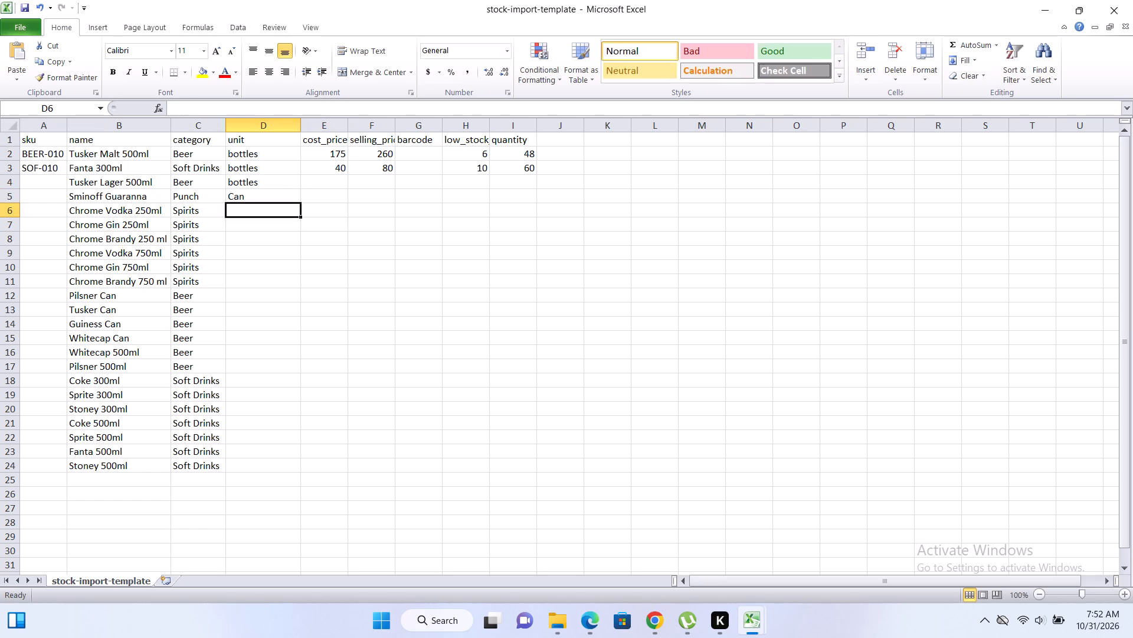
Enter bottles as the unit for the six Chrome spirits, from Chrome Vodka 250ml through Chrome Brandy 750 ml.
key("b")
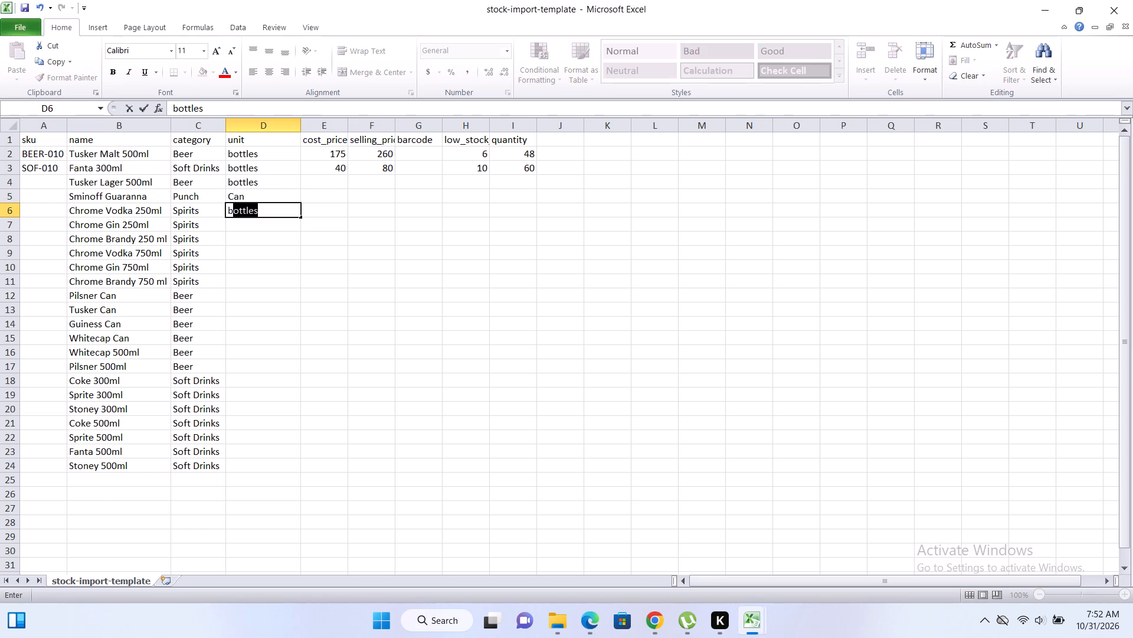
key("Down")
key("b")
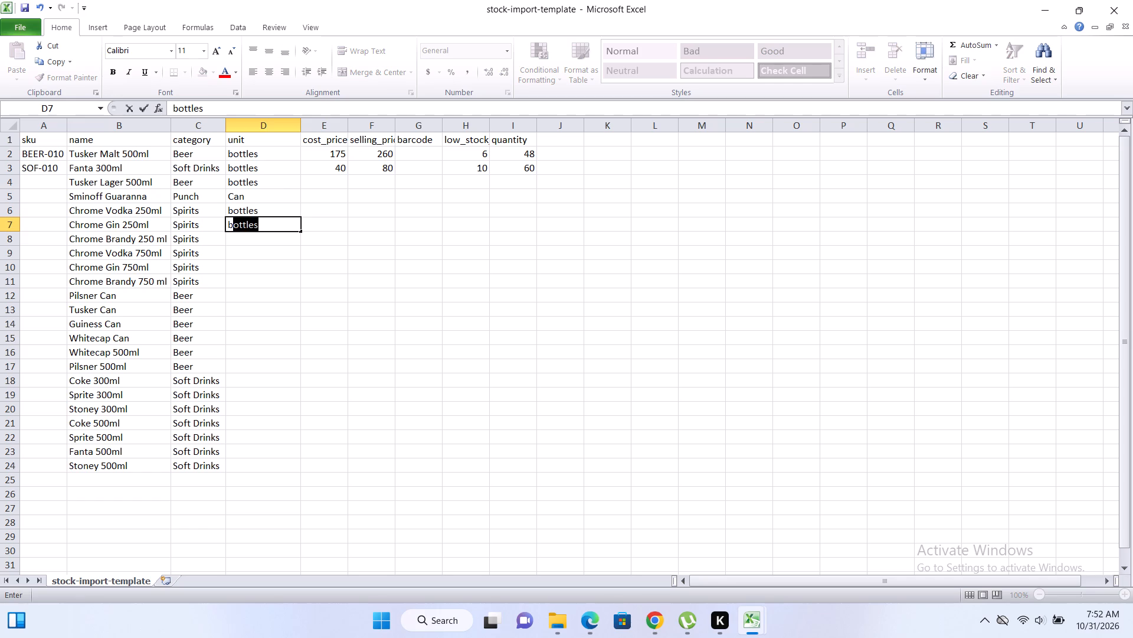
key("Down")
key("b")
key("Down")
key("b")
key("Down")
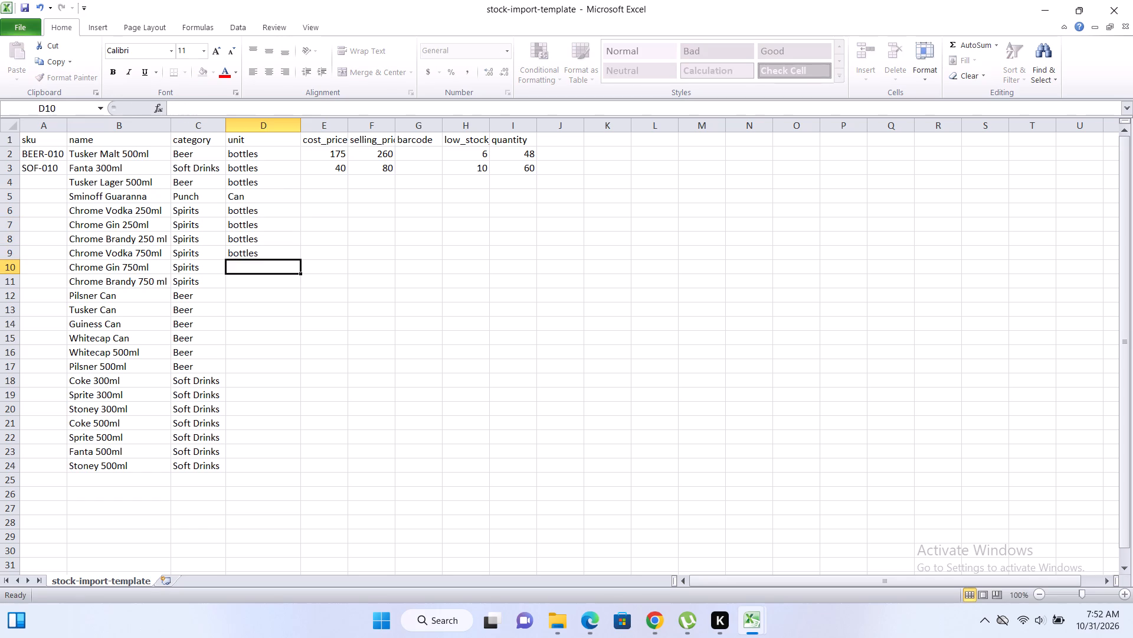
key("b")
key("Down")
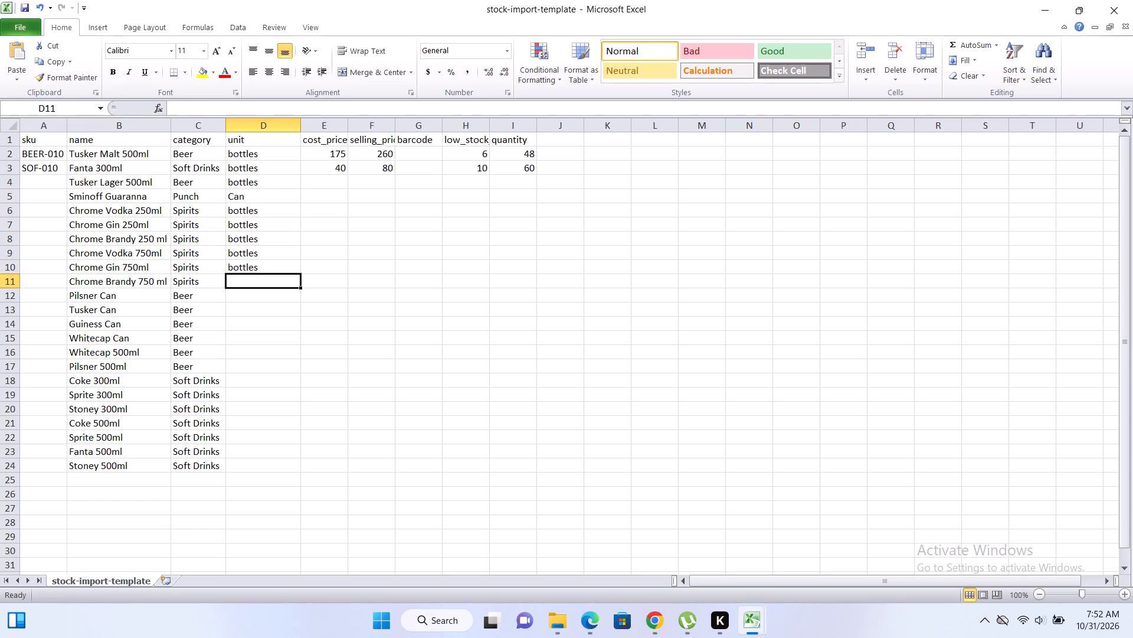
key("b")
key("Down")
Enter Can as the unit for Pilsner Can, Tusker Can, Guiness Can and Whitecap Can.
key("c")
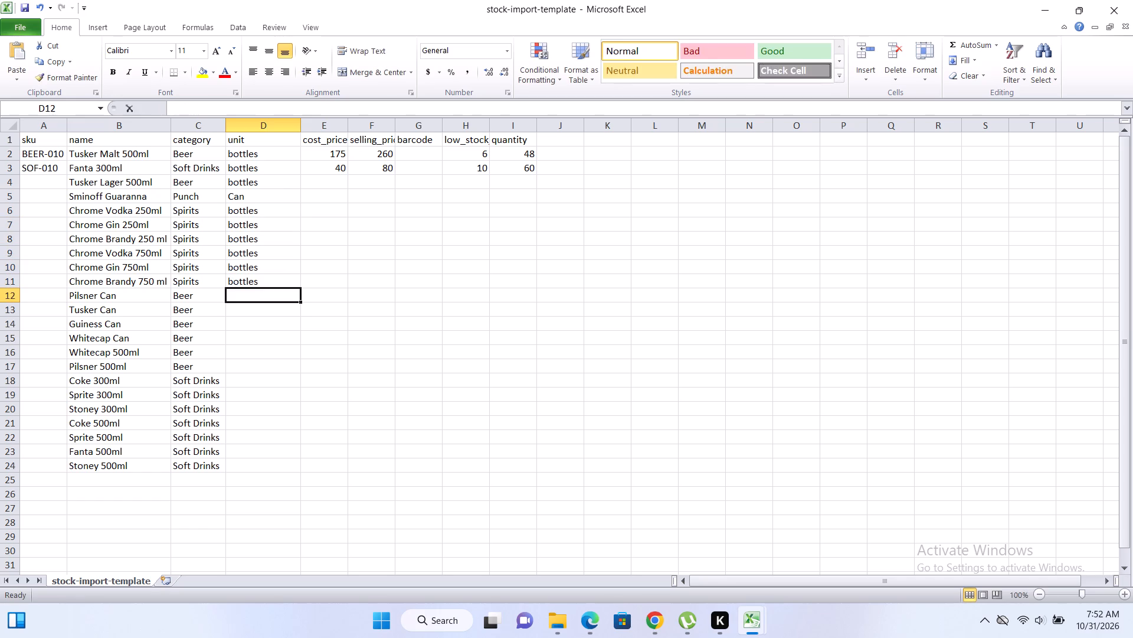
key("Down")
key("c")
key("Down")
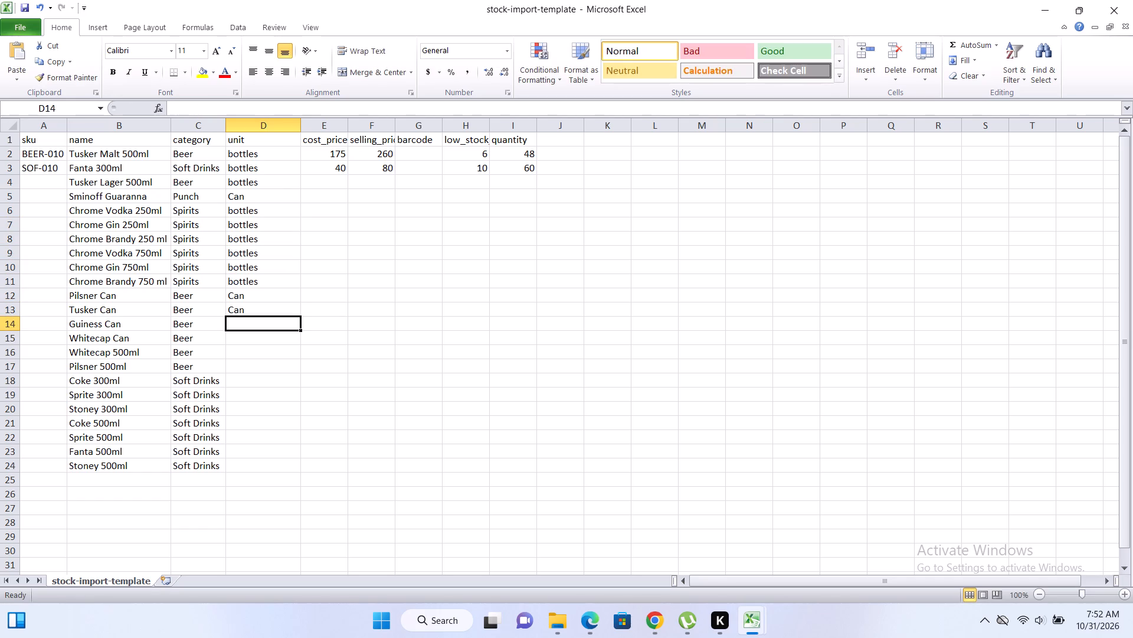
key("c")
key("Down")
key("c")
key("Down")
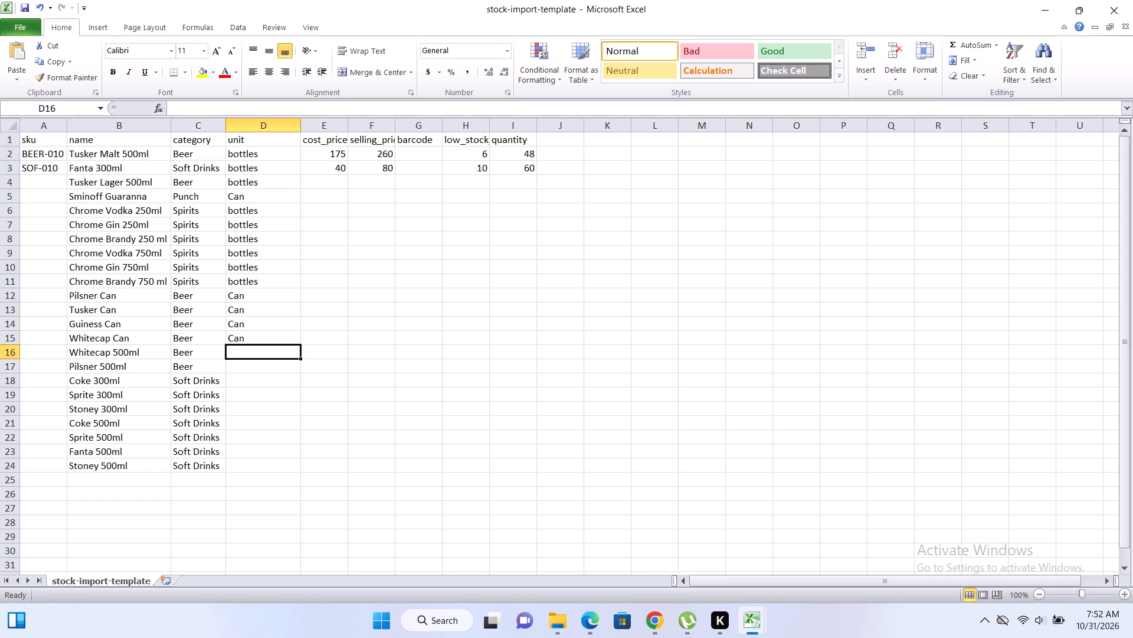
Enter bottles as the unit for Whitecap 500ml and Pilsner 500ml.
key("b")
key("Down")
key("b")
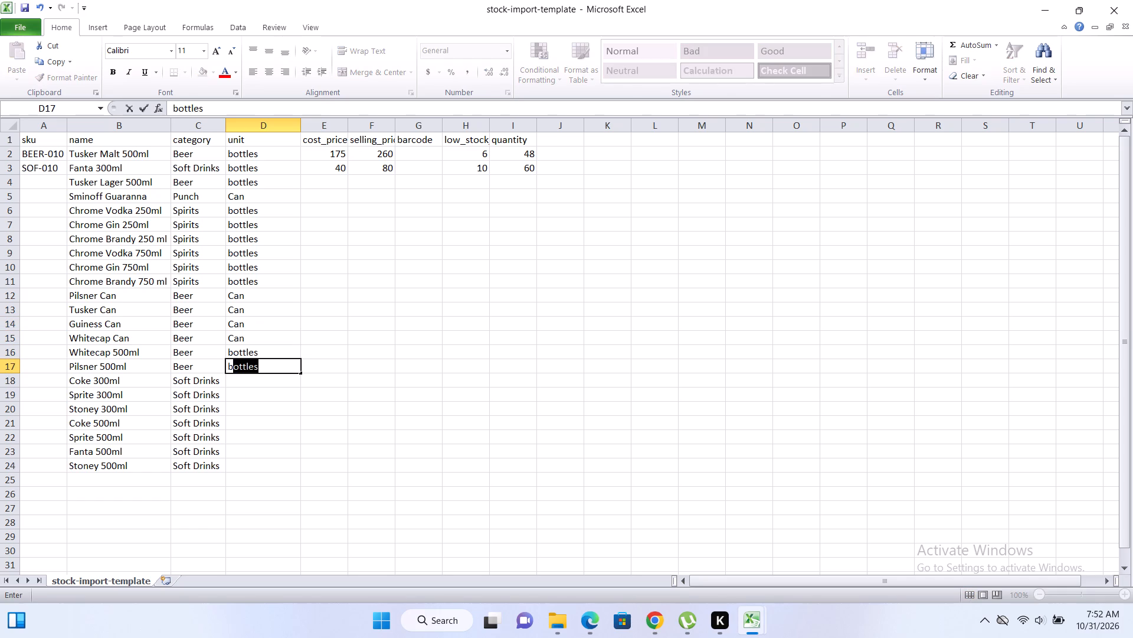
key("Down")
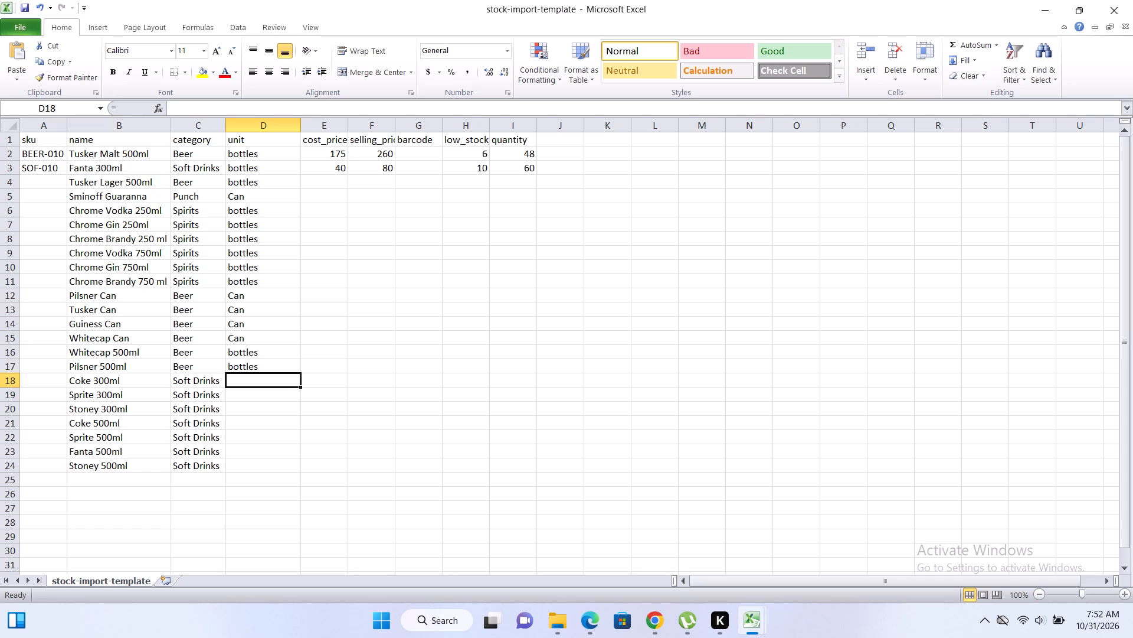
Enter bottles as the unit for the soft drinks from Coke 300ml through Stoney 500ml.
key("b")
key("Down")
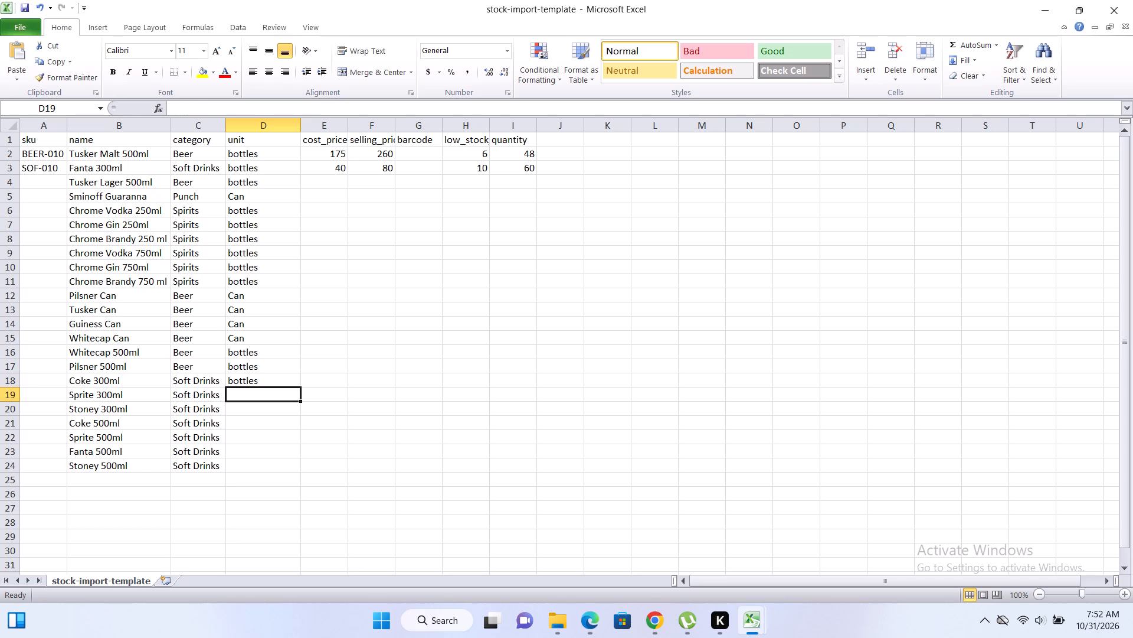
key("b")
key("Down")
key("b")
key("Down")
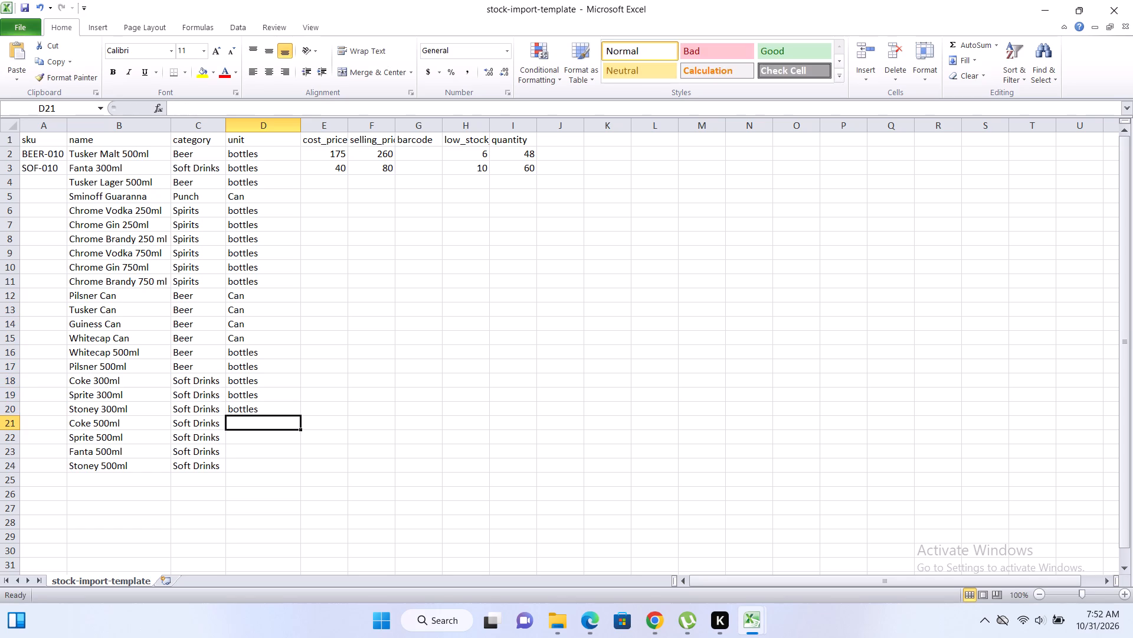
key("b")
key("Down")
key("b")
key("Down")
key("b")
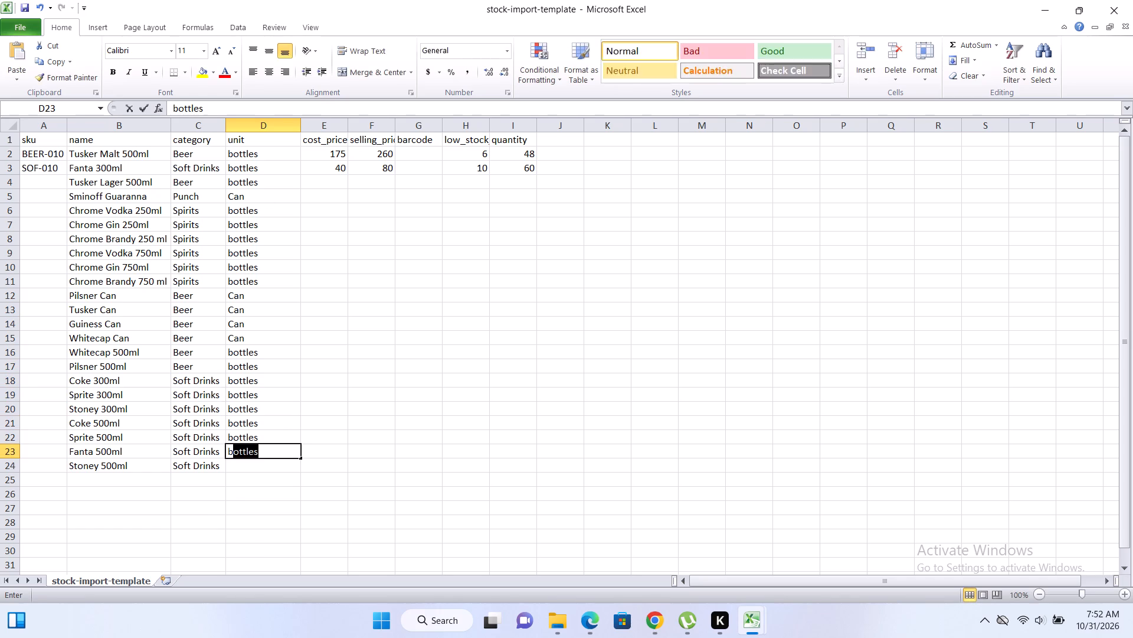
key("Down")
key("b")
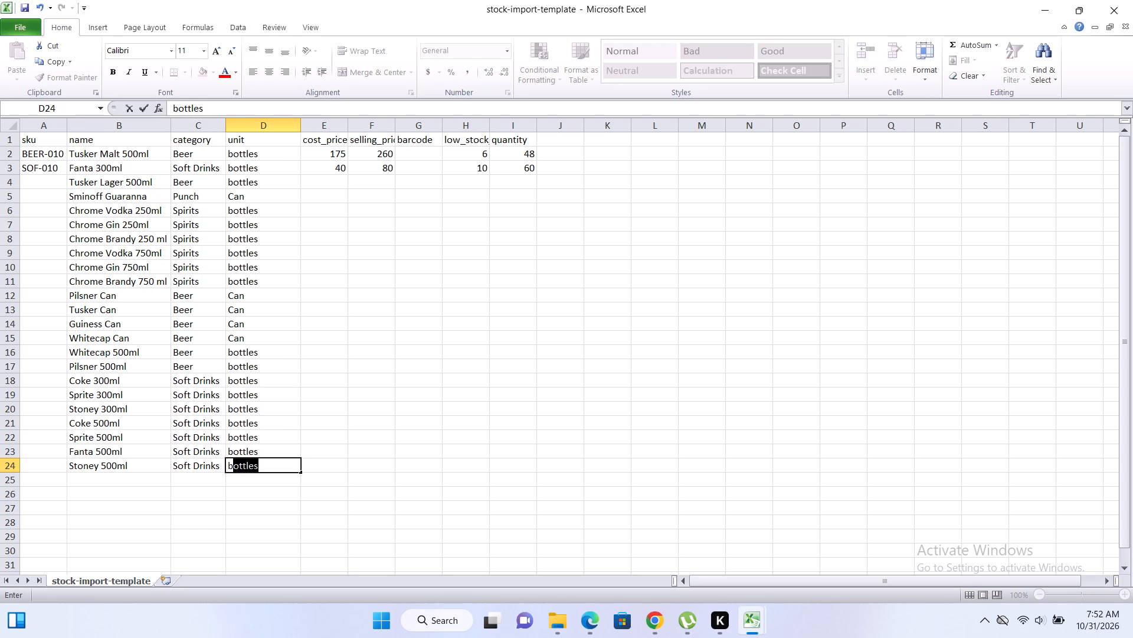
Enter a low_stock value of 6 for Tusker Lager 500ml and fill it down through Stoney 500ml.
left_click(477, 180)
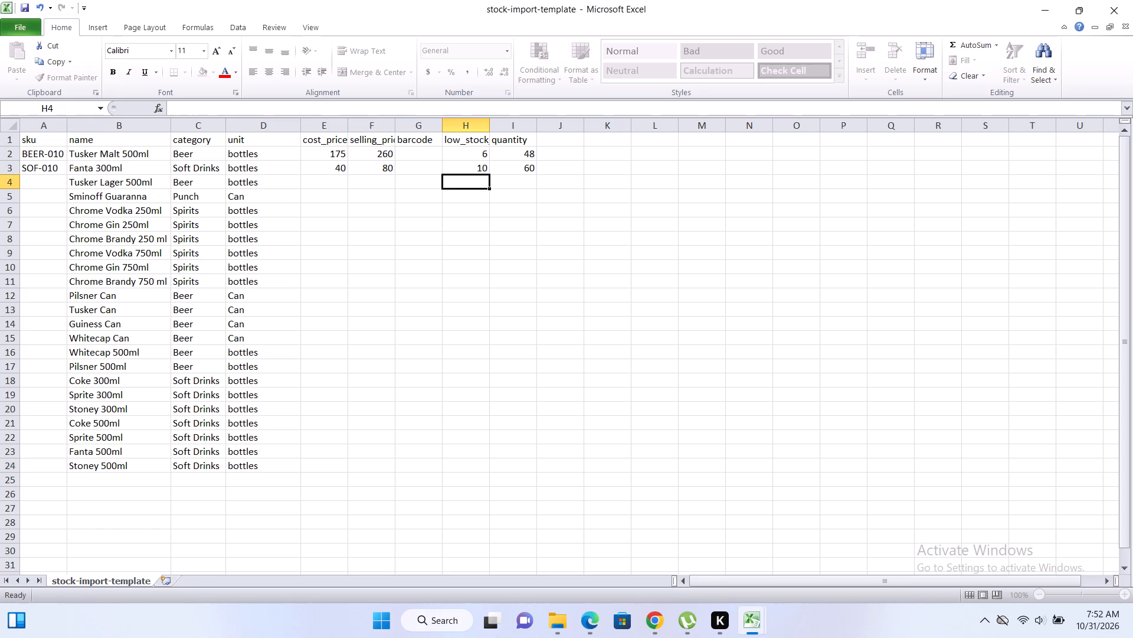
key("6")
left_click_drag(490, 188, 524, 470)
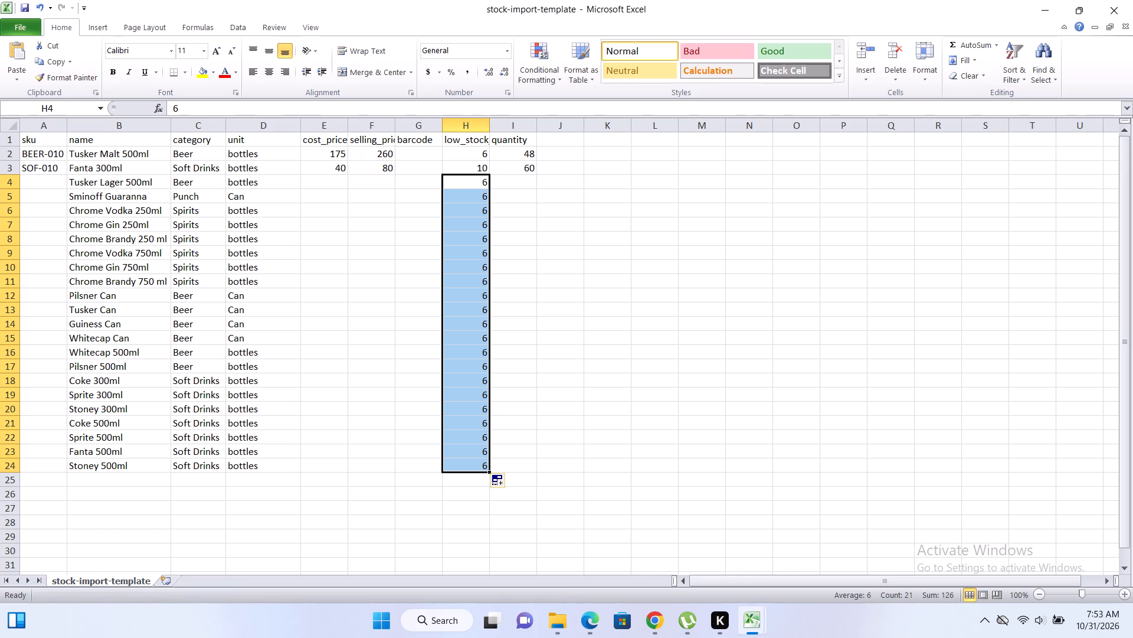
Enter a quantity of 20 for Tusker Lager 500ml and fill it down through Stoney 500ml.
left_click(528, 182)
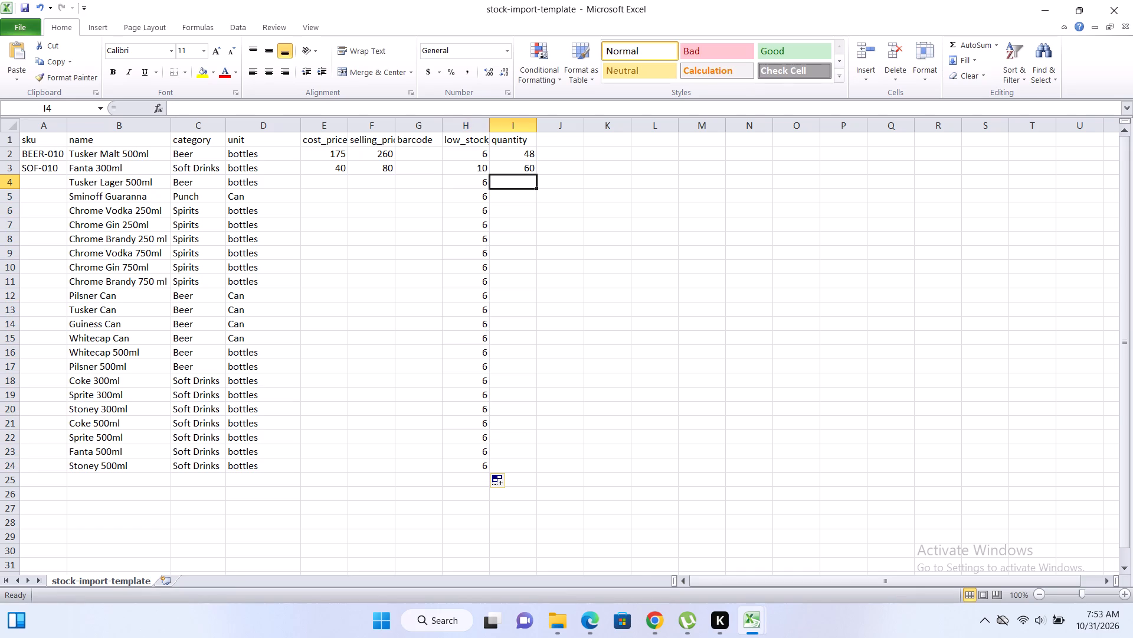
key("2")
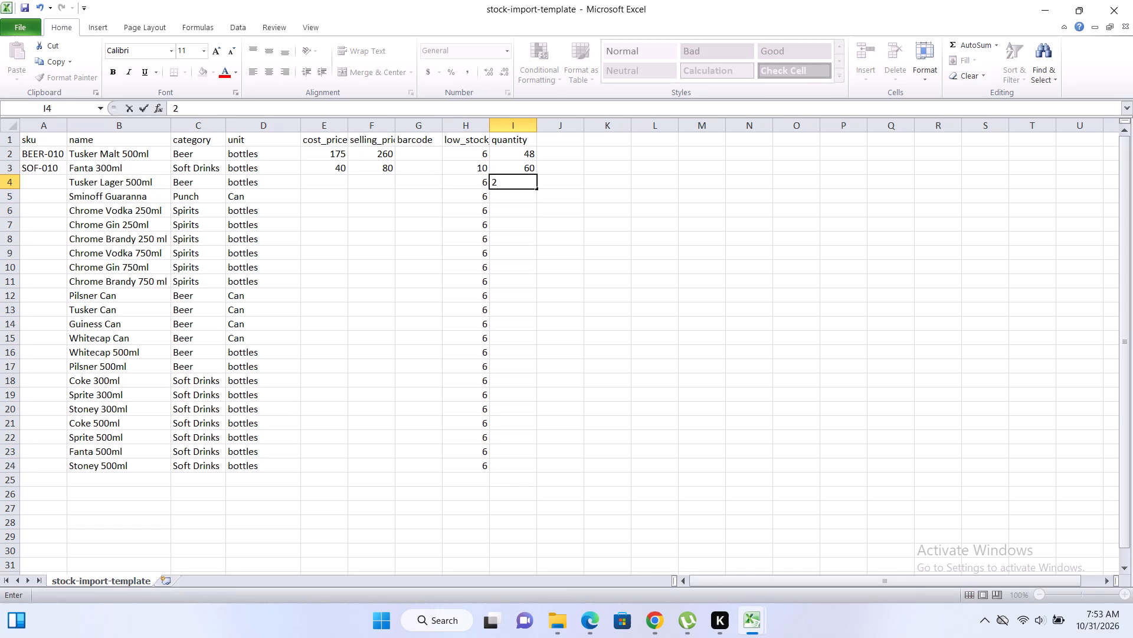
key("0")
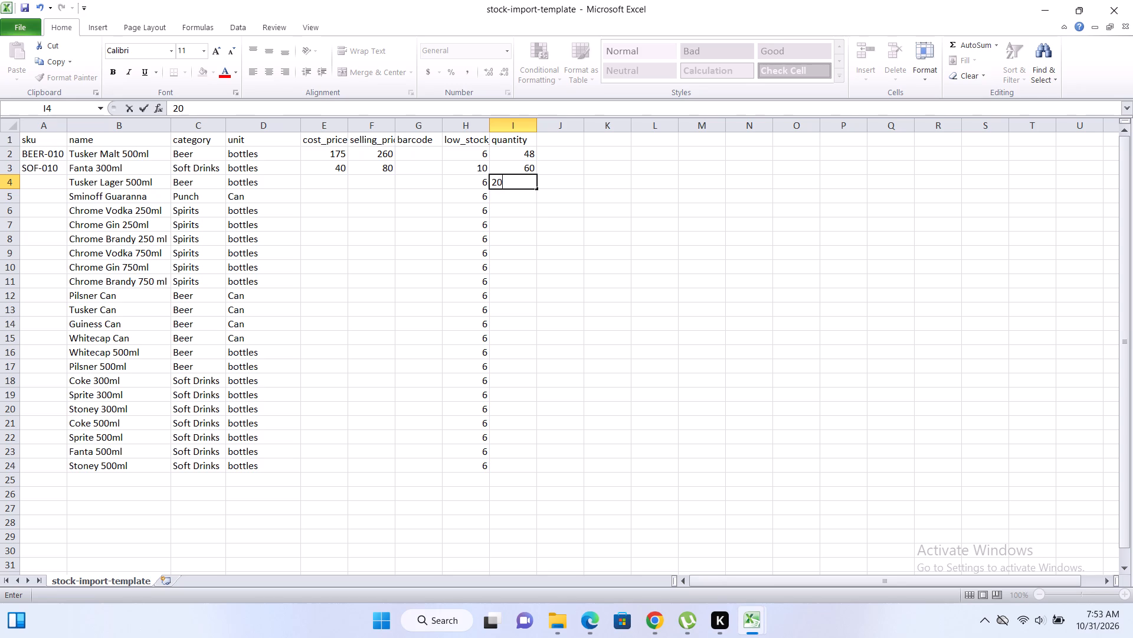
left_click(506, 210)
left_click(523, 181)
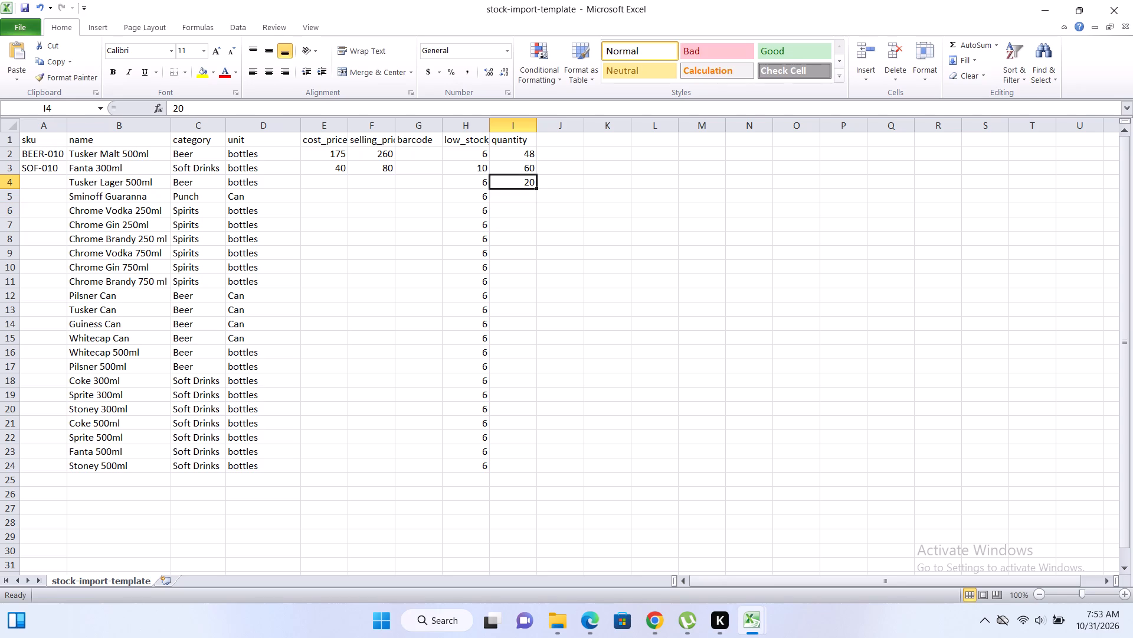
left_click_drag(536, 187, 566, 476)
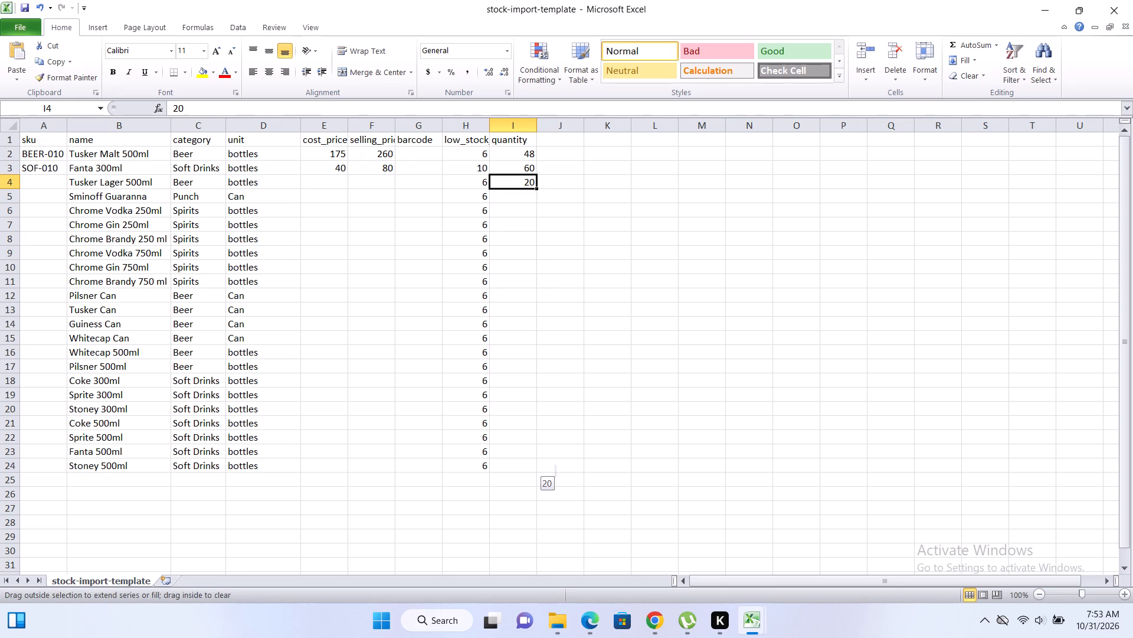
left_click_drag(566, 476, 566, 478)
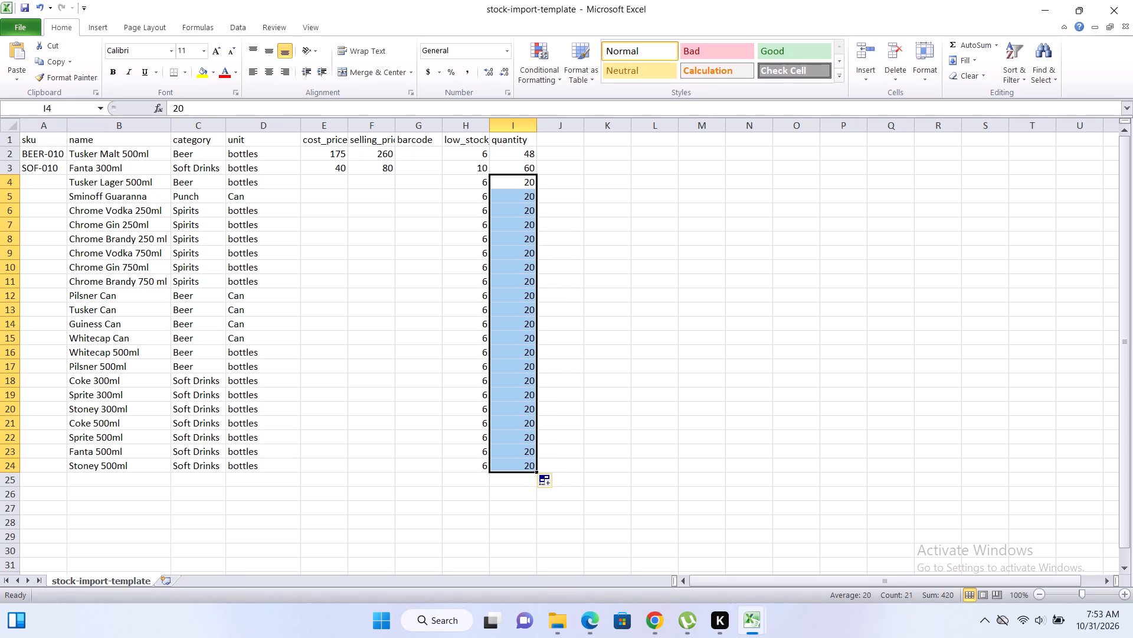
Enter a cost price of 170 and a selling price of 250 for Tusker Lager 500ml.
left_click(323, 180)
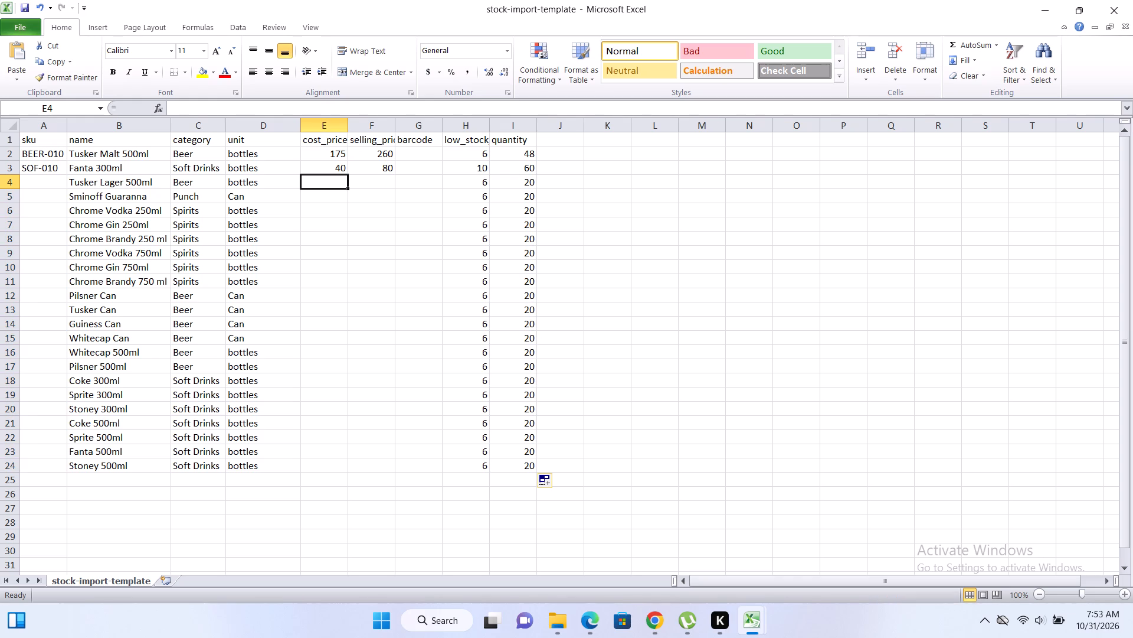
type("170")
left_click(375, 187)
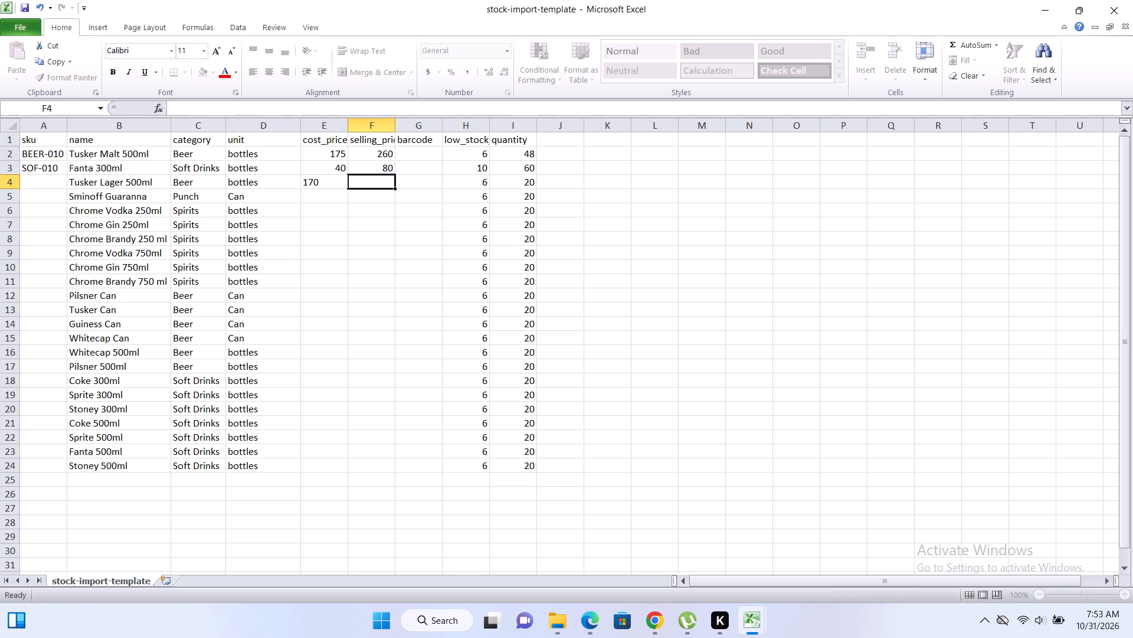
type("250")
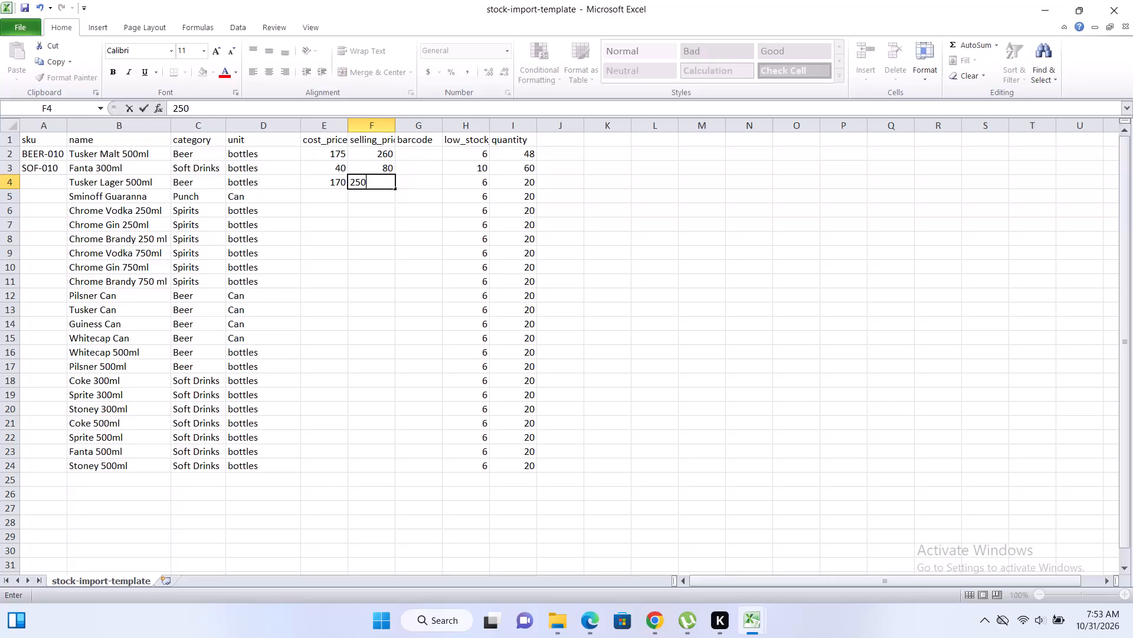
key("Down")
Enter a cost price of 200 and a selling price of 250 for Sminoff Guaranna.
key("Left")
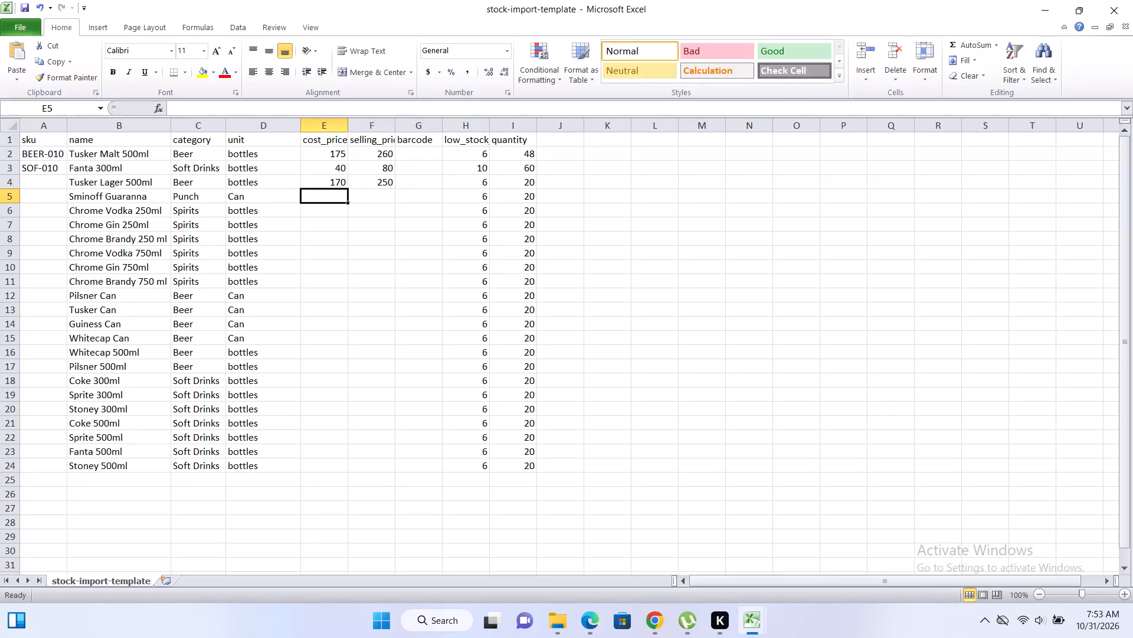
type("200")
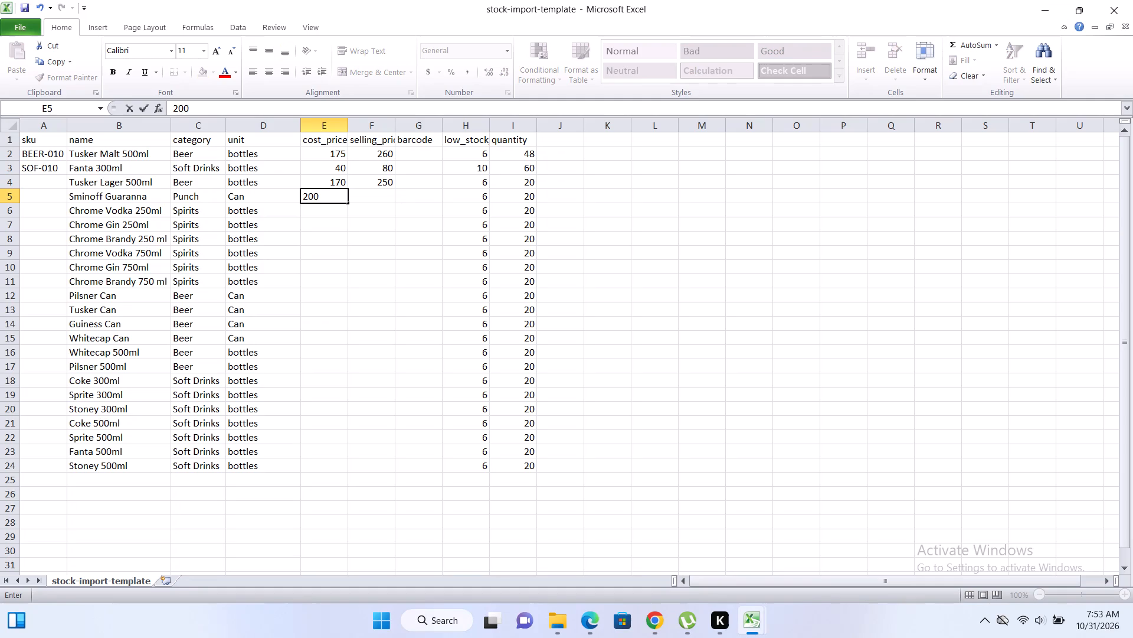
left_click(372, 197)
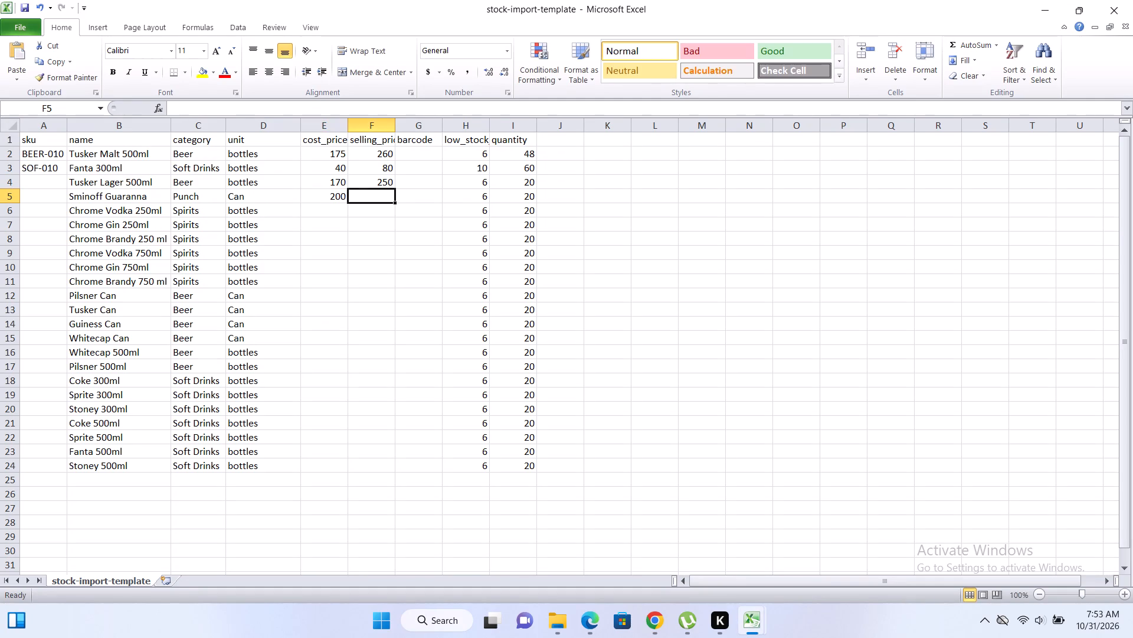
type("20")
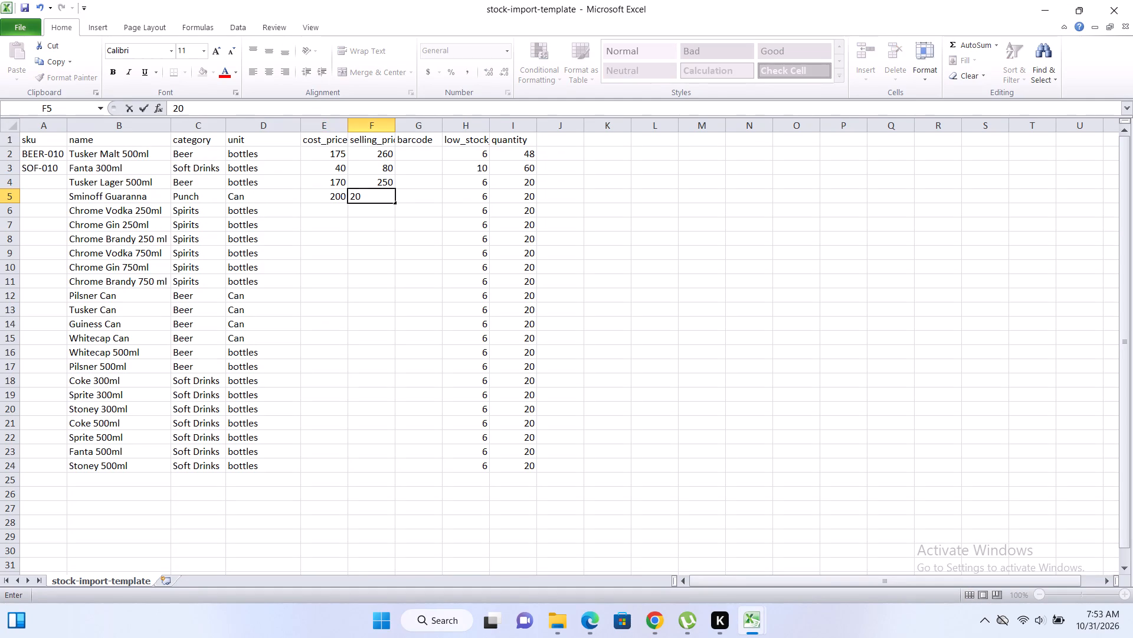
key("BackSpace")
type("50")
Enter a cost price of 230 and a selling price of 300 for Chrome Vodka 250ml.
left_click(330, 211)
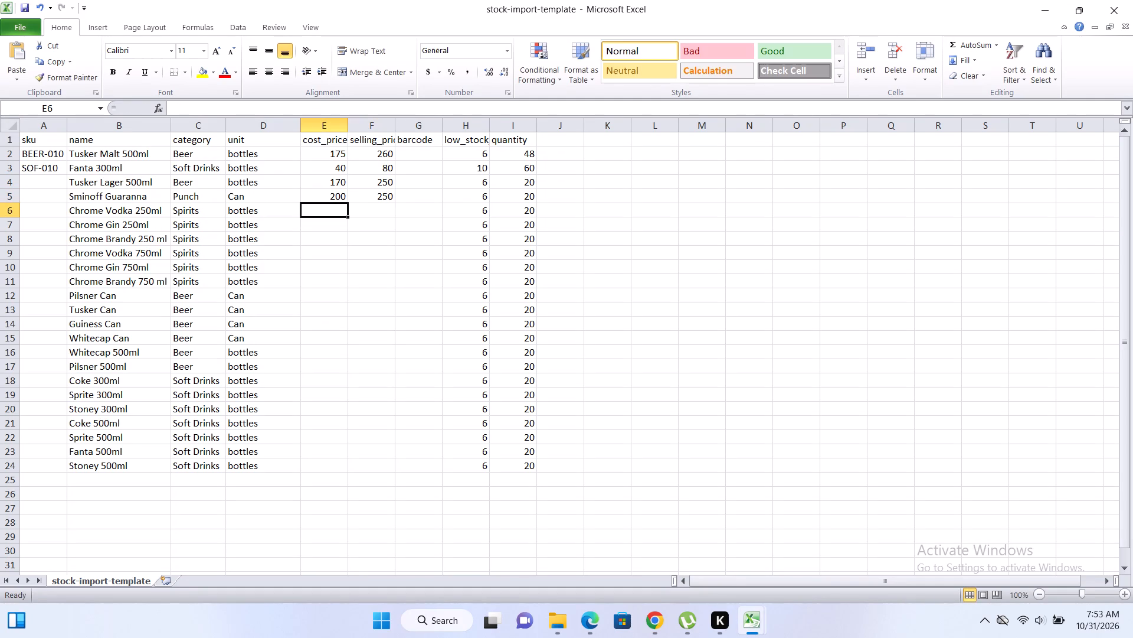
type("220")
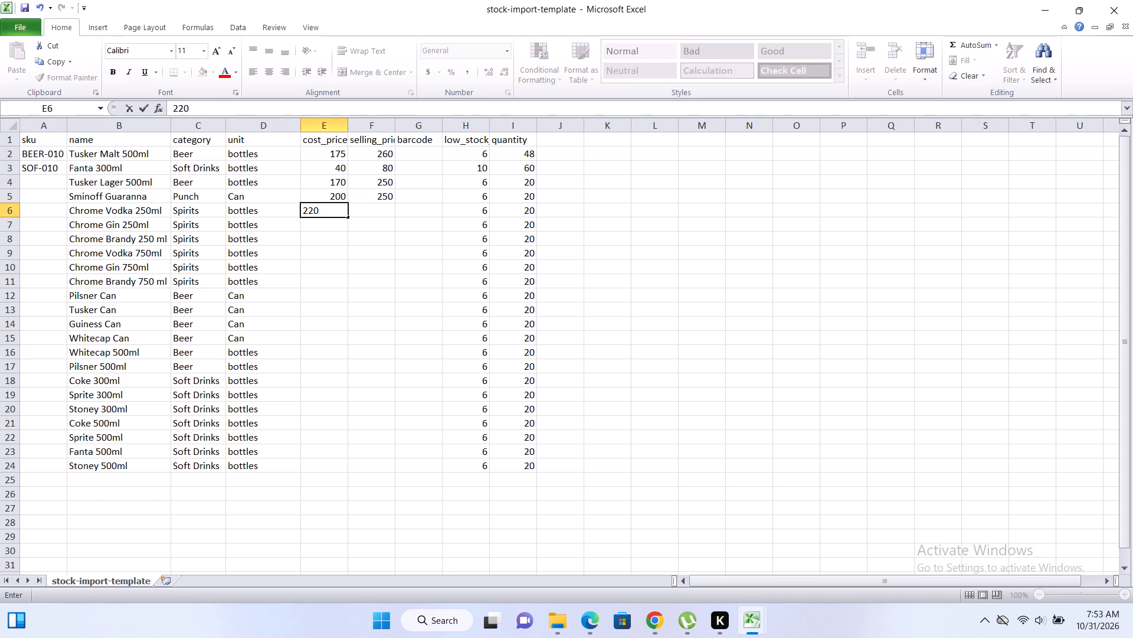
key("BackSpace")
key("BackSpace")
type("00")
key("BackSpace")
key("BackSpace")
type("50")
key("BackSpace")
key("BackSpace")
type("30")
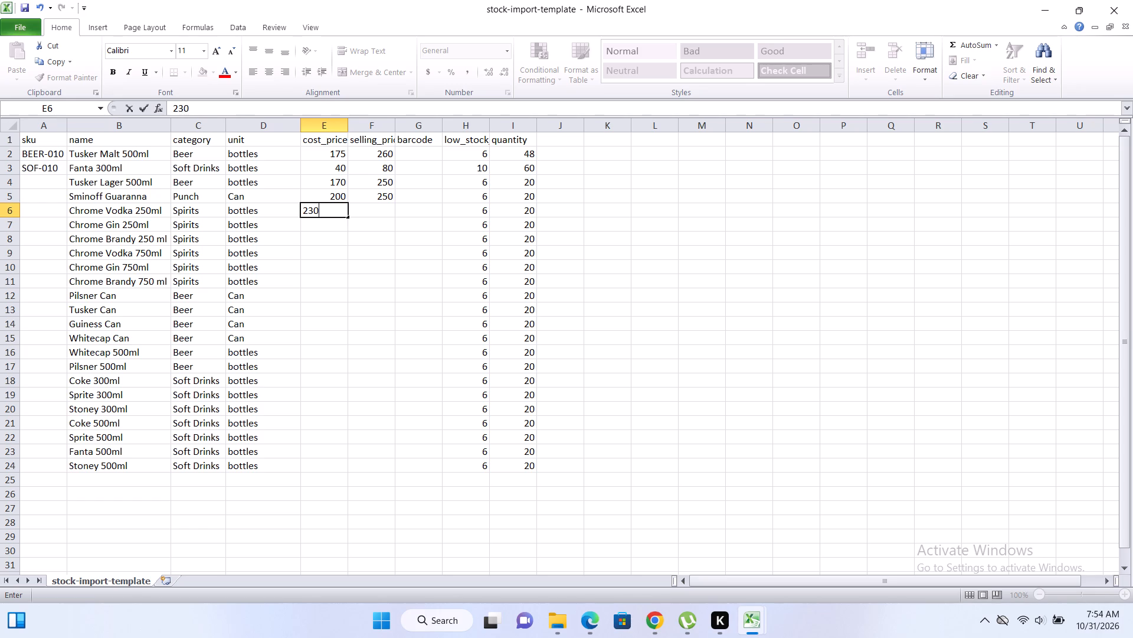
key("Right")
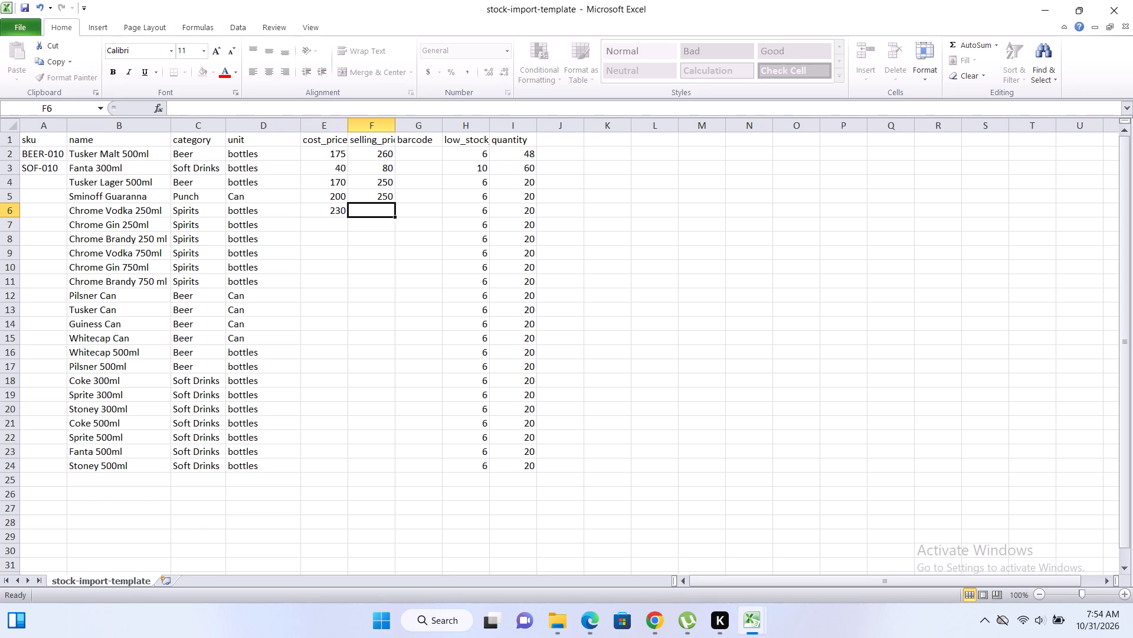
type("300")
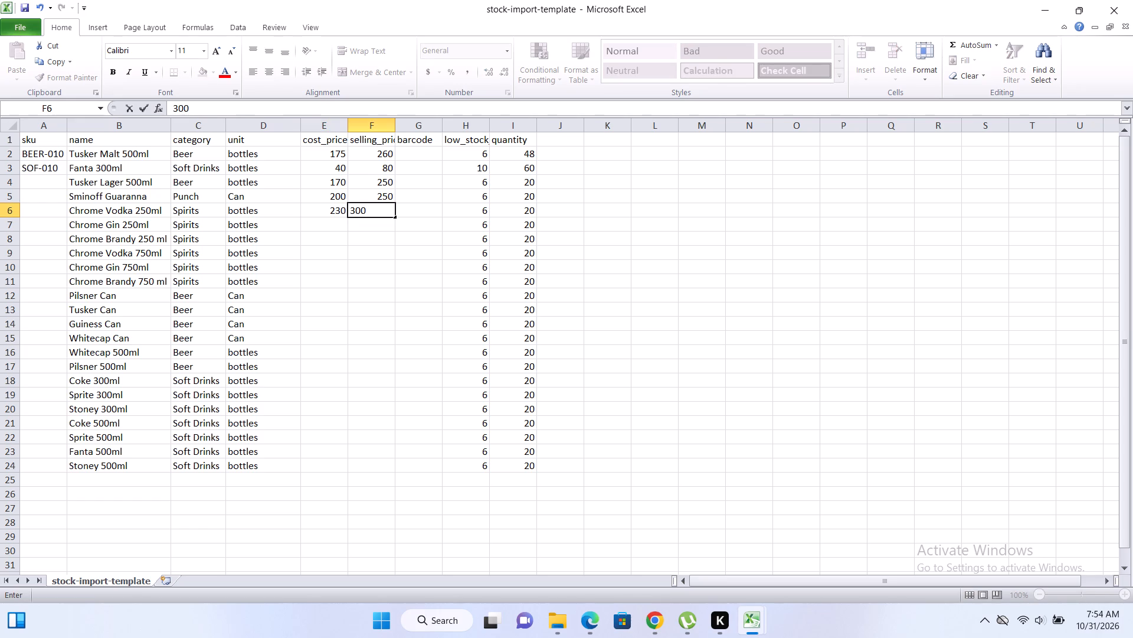
Enter a cost price of 230 and a selling price of 300 for both Chrome Gin 250ml and Chrome Brandy 250 ml.
left_click(325, 223)
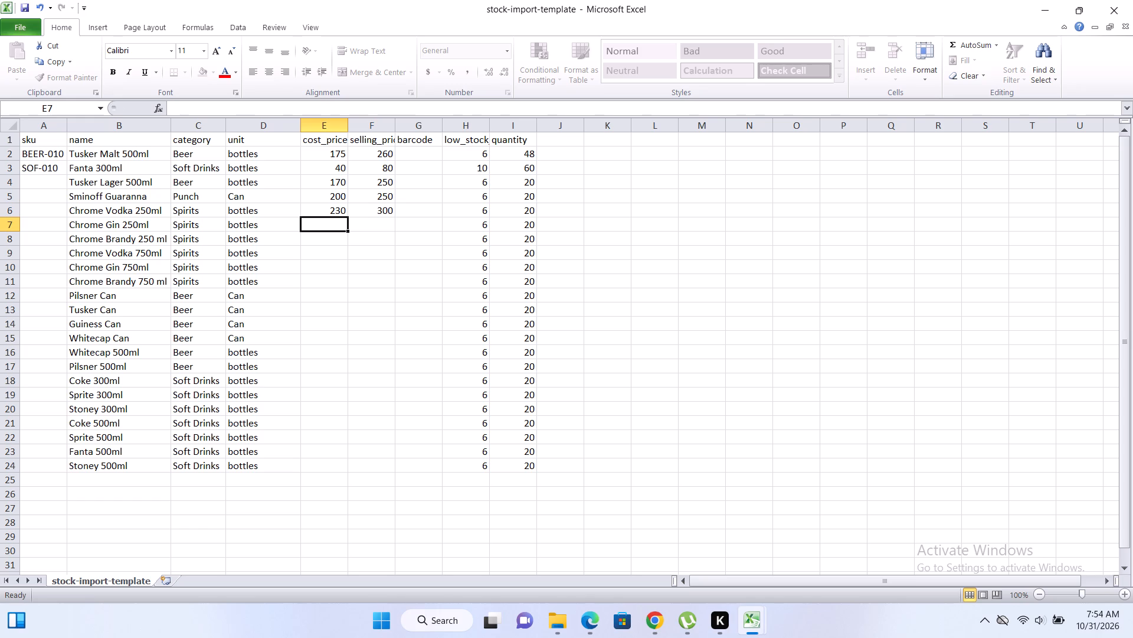
type("230")
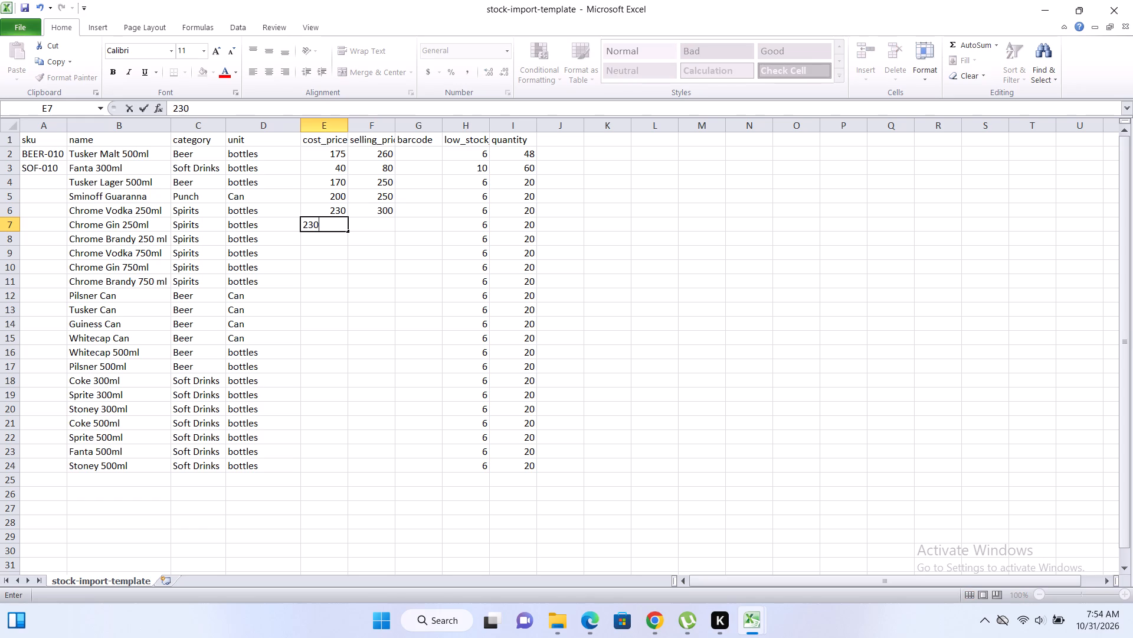
key("Right")
type("300")
key("Down")
key("Left")
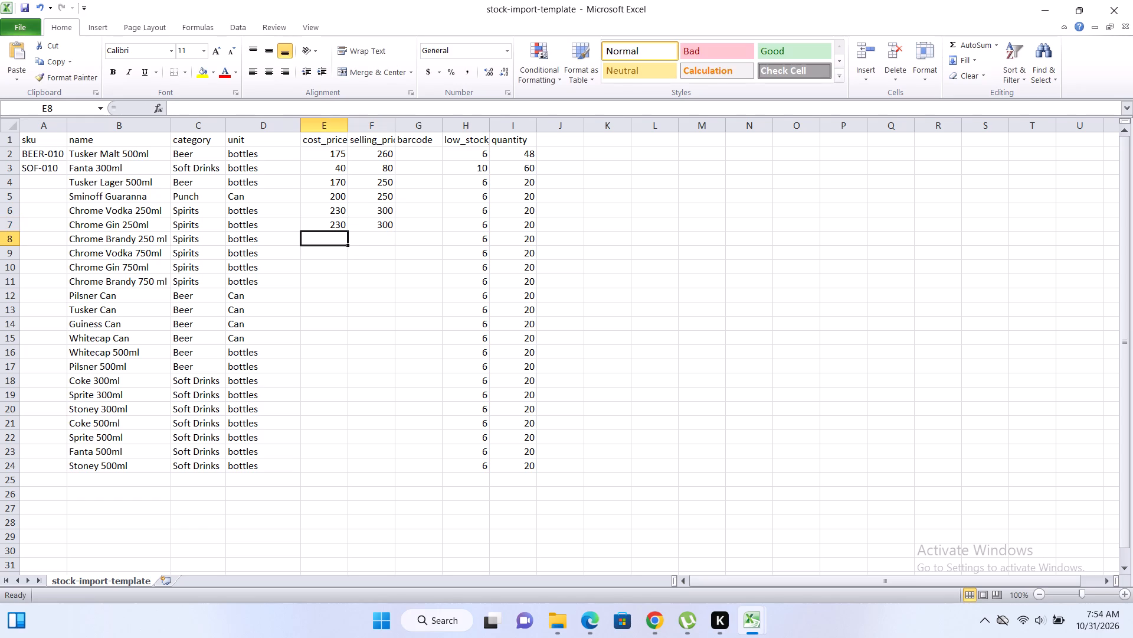
type("230")
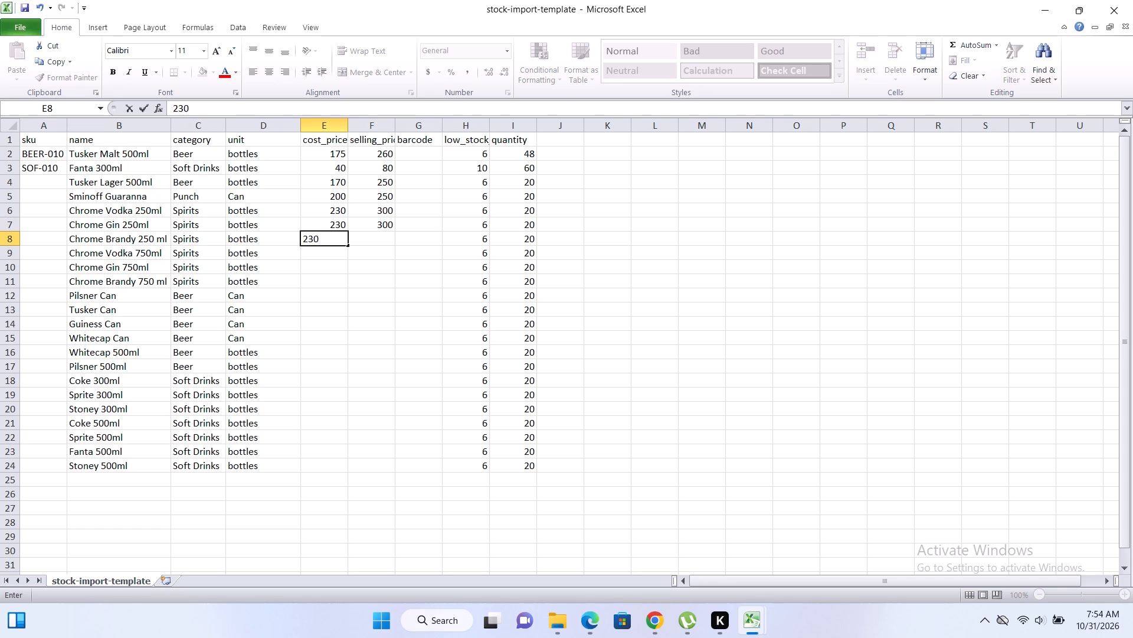
key("Right")
type("300")
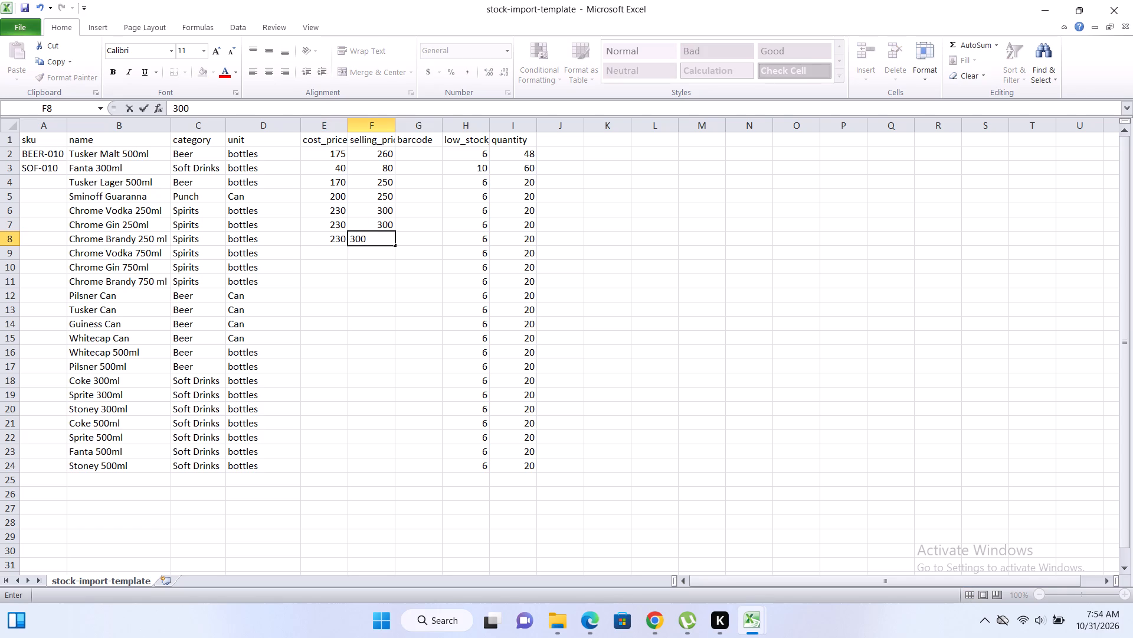
key("Down")
Enter a cost price of 720 and a selling price of 1000 for Chrome Vodka 750ml.
key("Left")
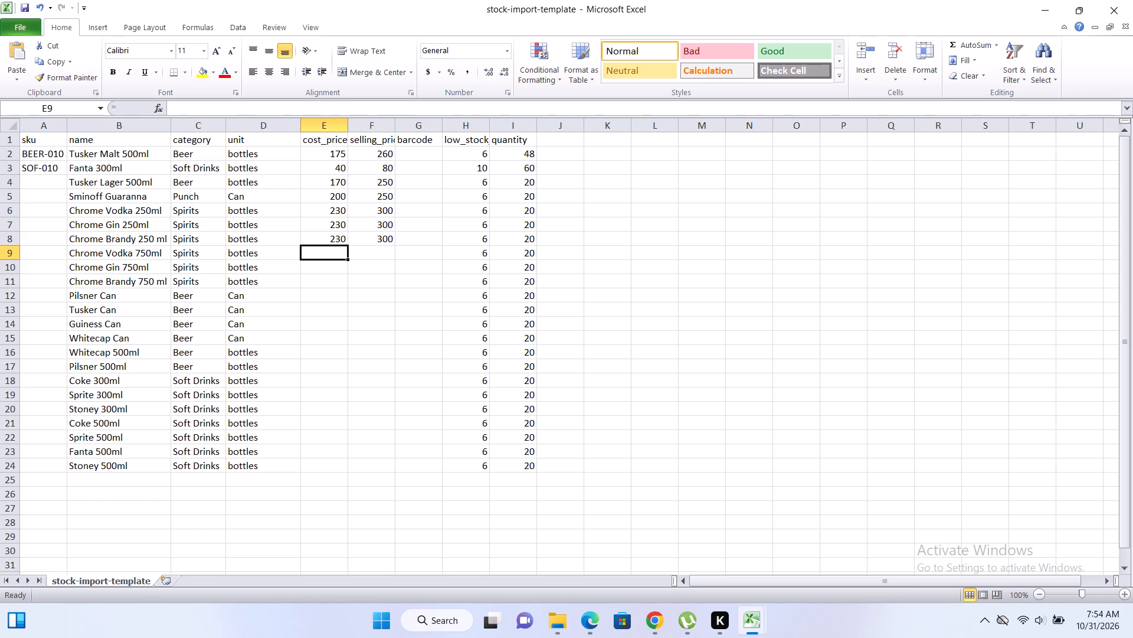
type("72")
key("0")
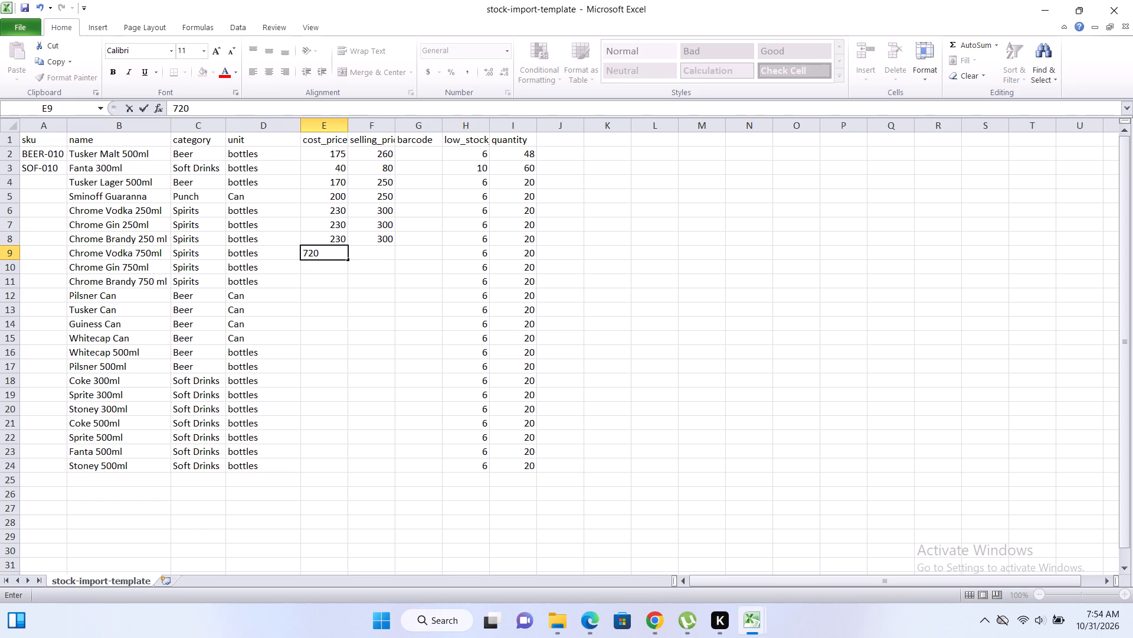
key("Right")
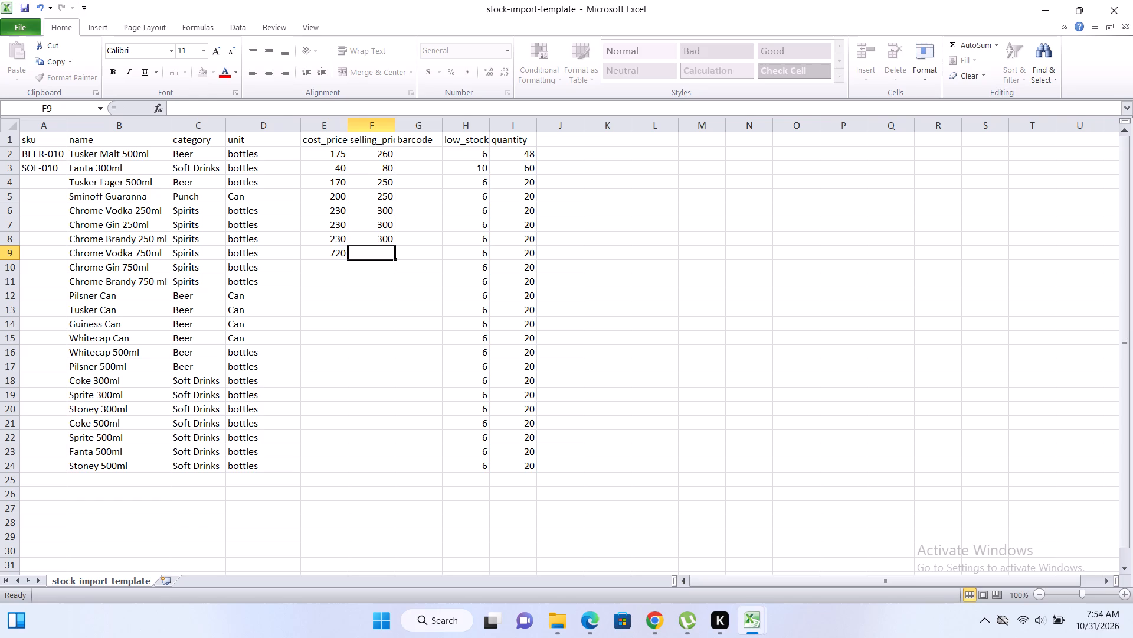
type("100")
key("0")
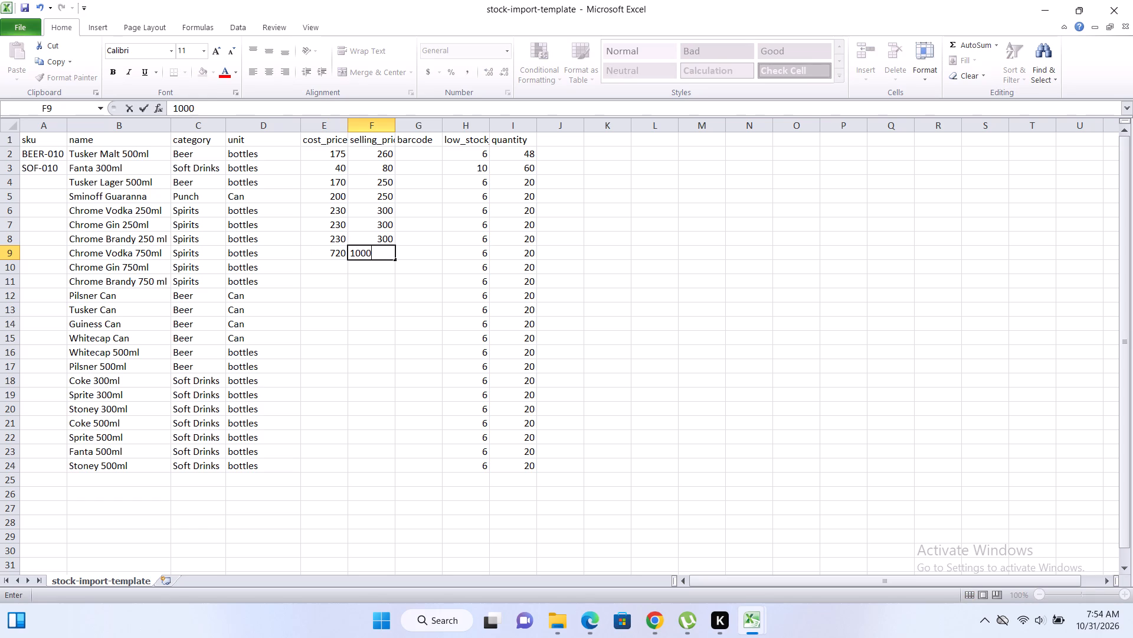
key("Down")
Enter a cost price of 720 and a selling price of 1000 for both Chrome Gin 750ml and Chrome Brandy 750 ml.
key("Left")
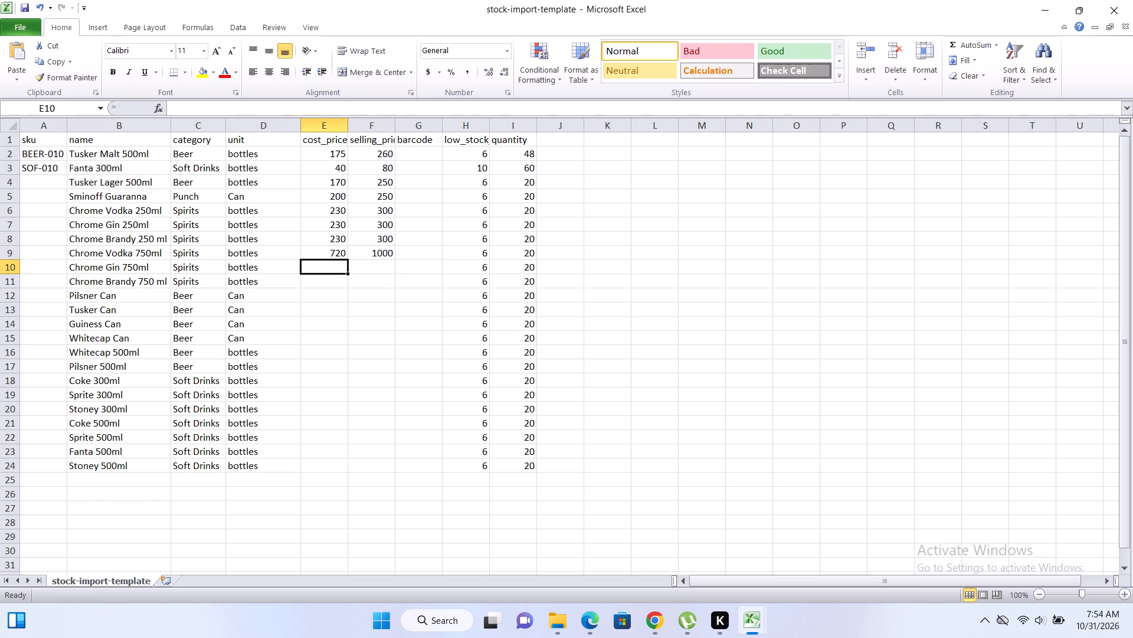
type("720")
key("Right")
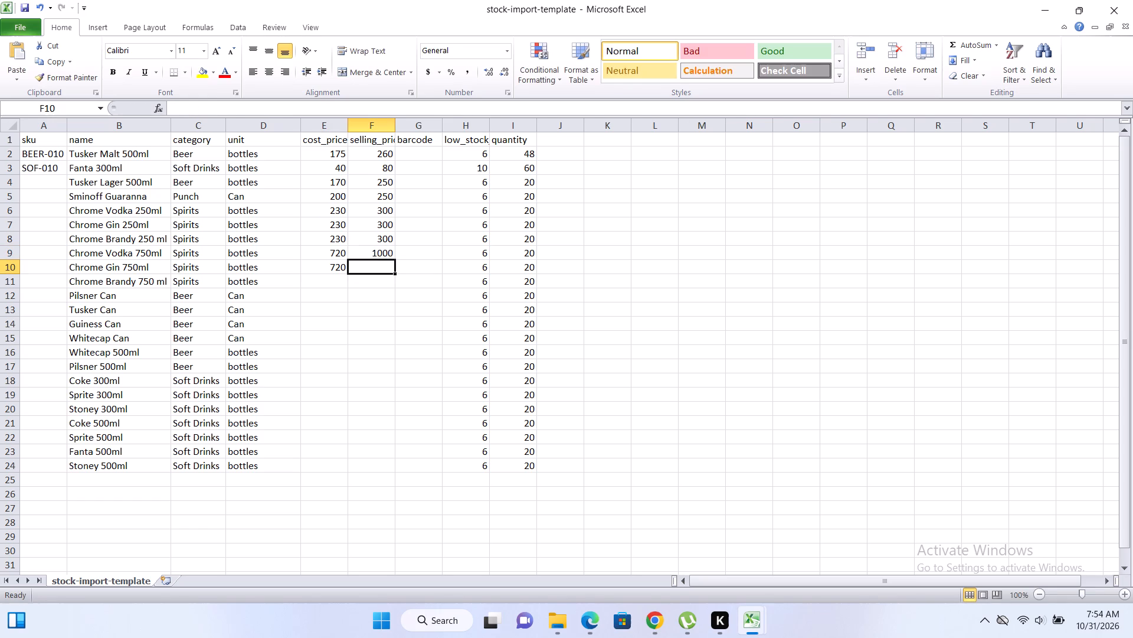
type("1000")
key("Down")
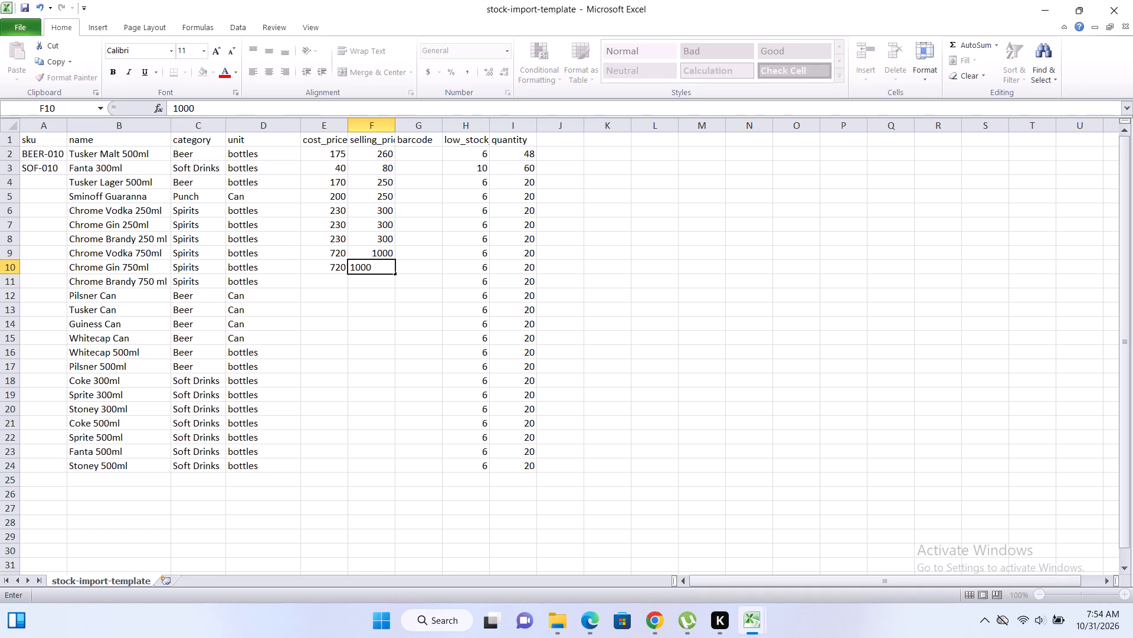
key("Left")
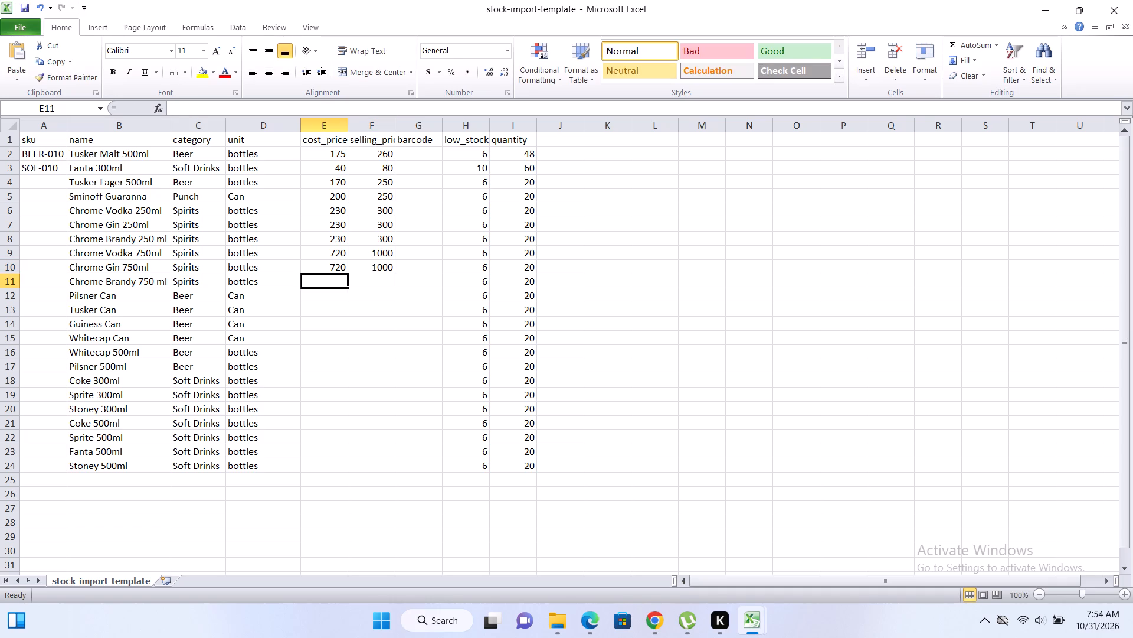
key("7")
type("20")
key("Right")
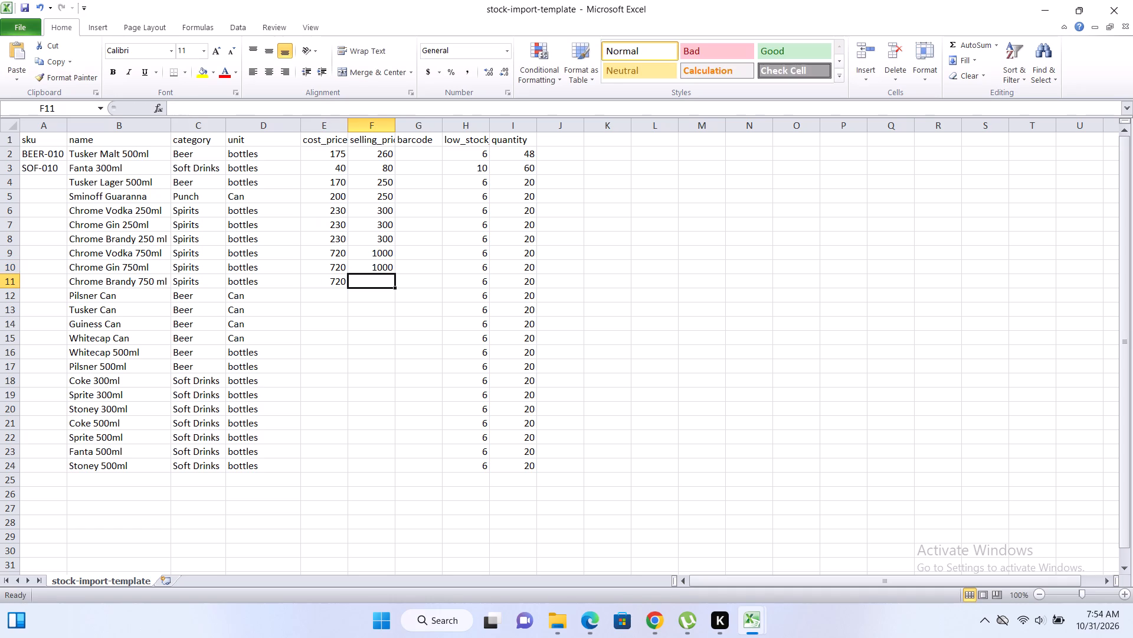
type("1000")
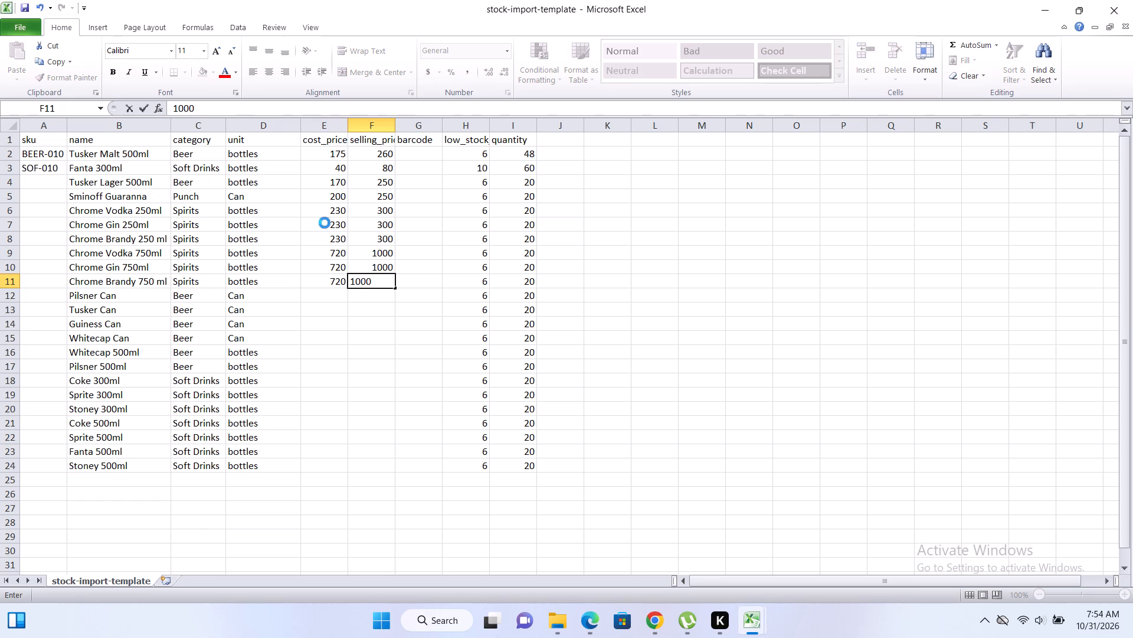
key("Down")
Enter a cost price of 180 and a selling price of 260 for Pilsner Can.
key("Left")
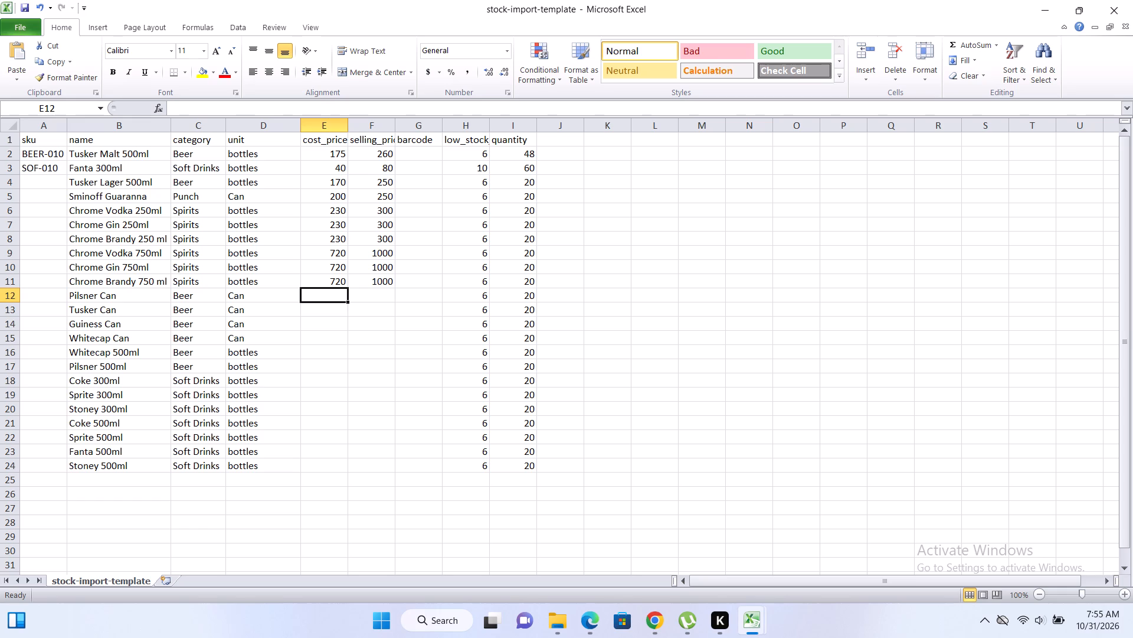
key("2")
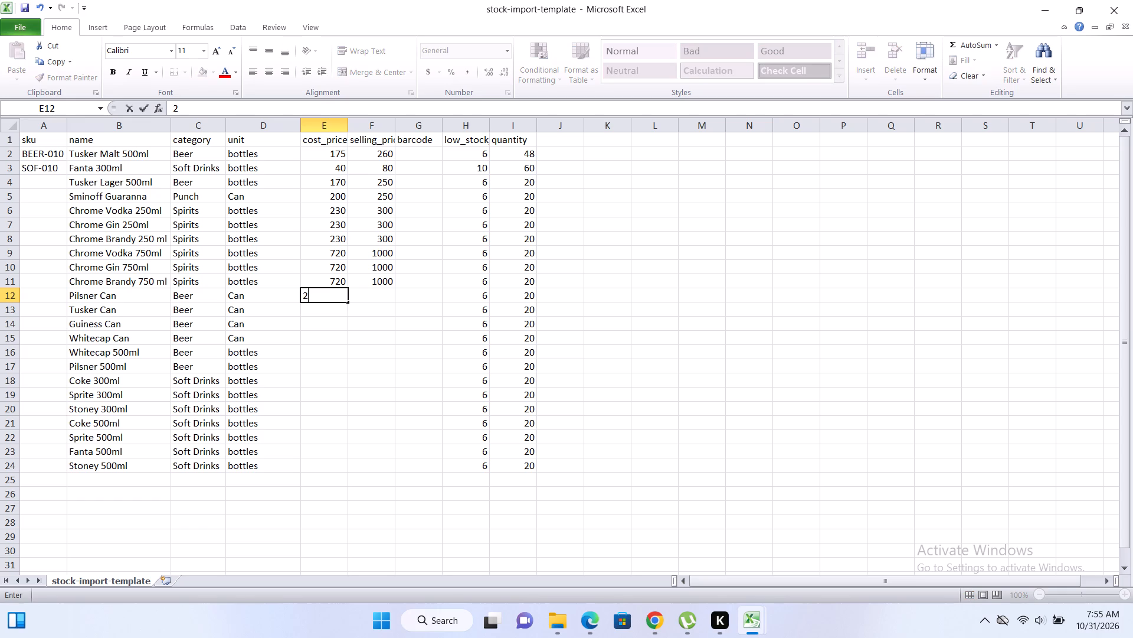
key("BackSpace")
type("170")
key("BackSpace")
key("BackSpace")
type("80")
key("Right")
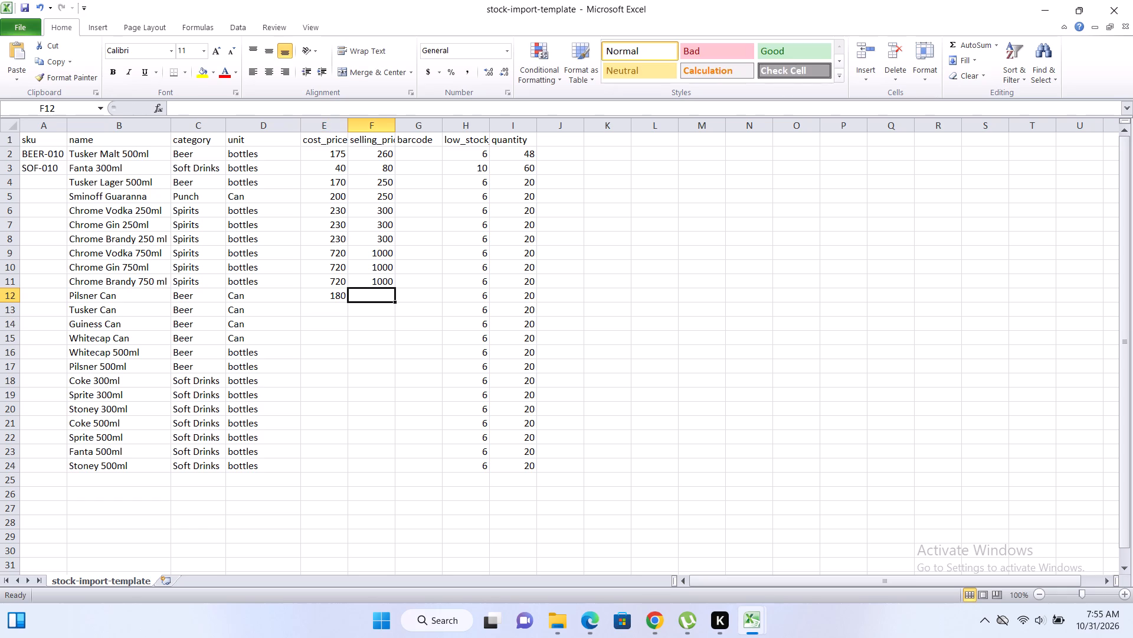
type("260")
key("Down")
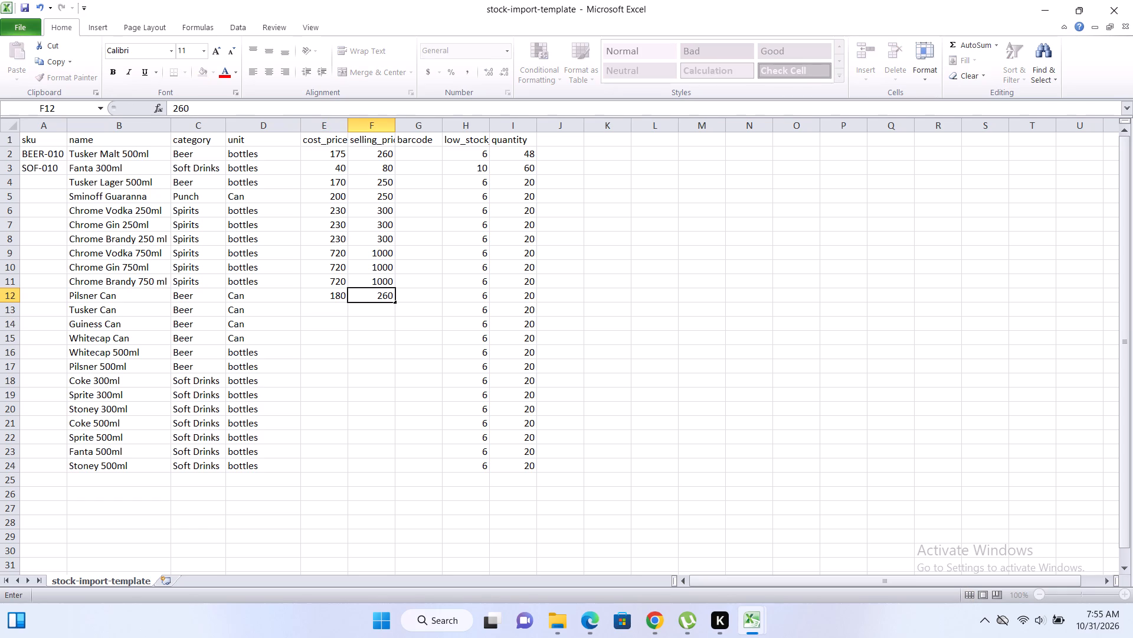
Fill the Pilsner Can cost price of 180 down through Guiness Can.
key("Left")
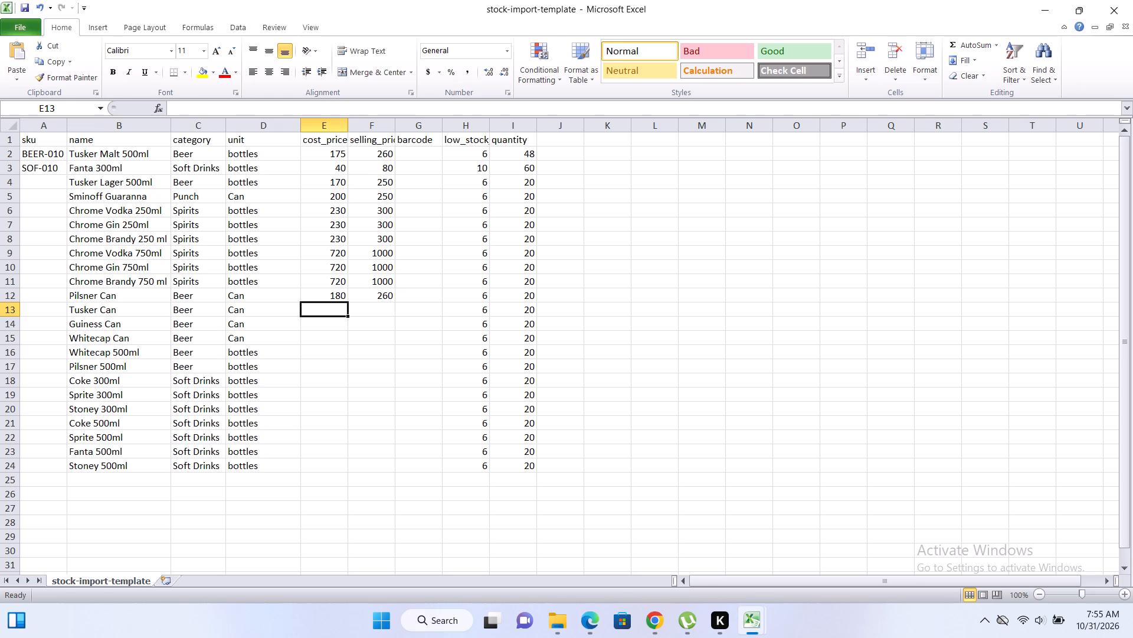
left_click(336, 296)
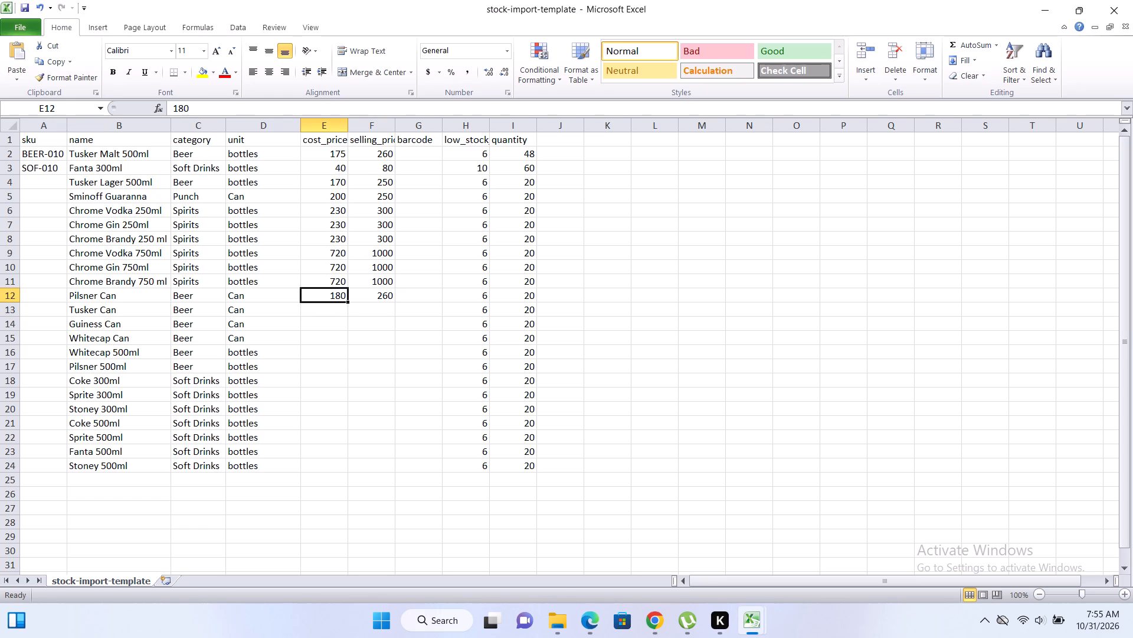
left_click_drag(348, 301, 340, 333)
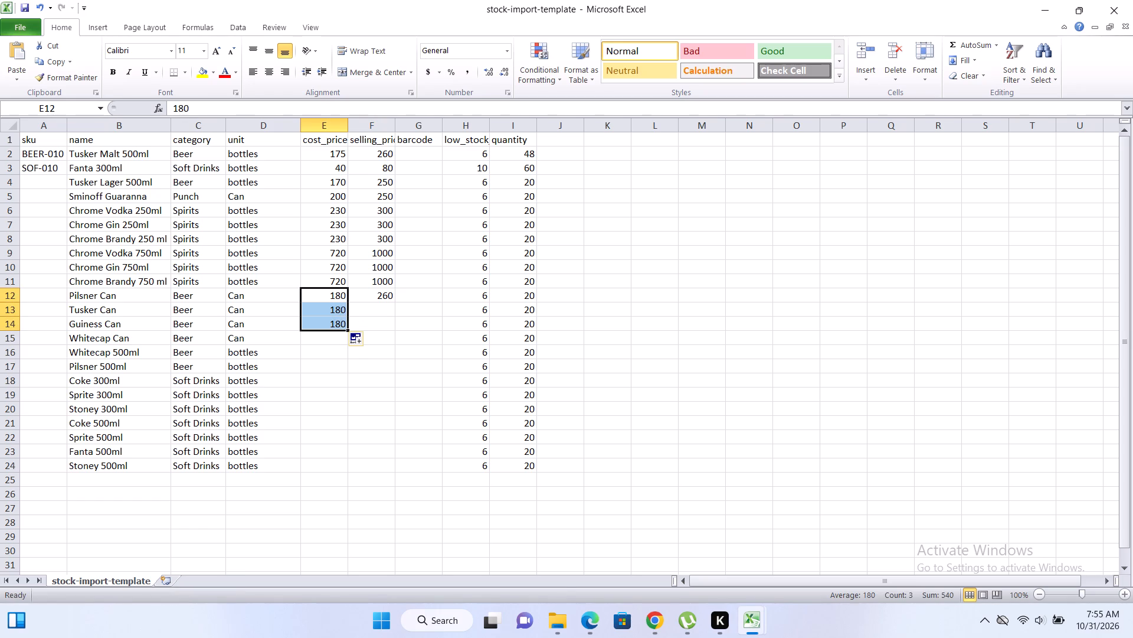
Set the cost price of Guiness Can to 200.
left_click(338, 323)
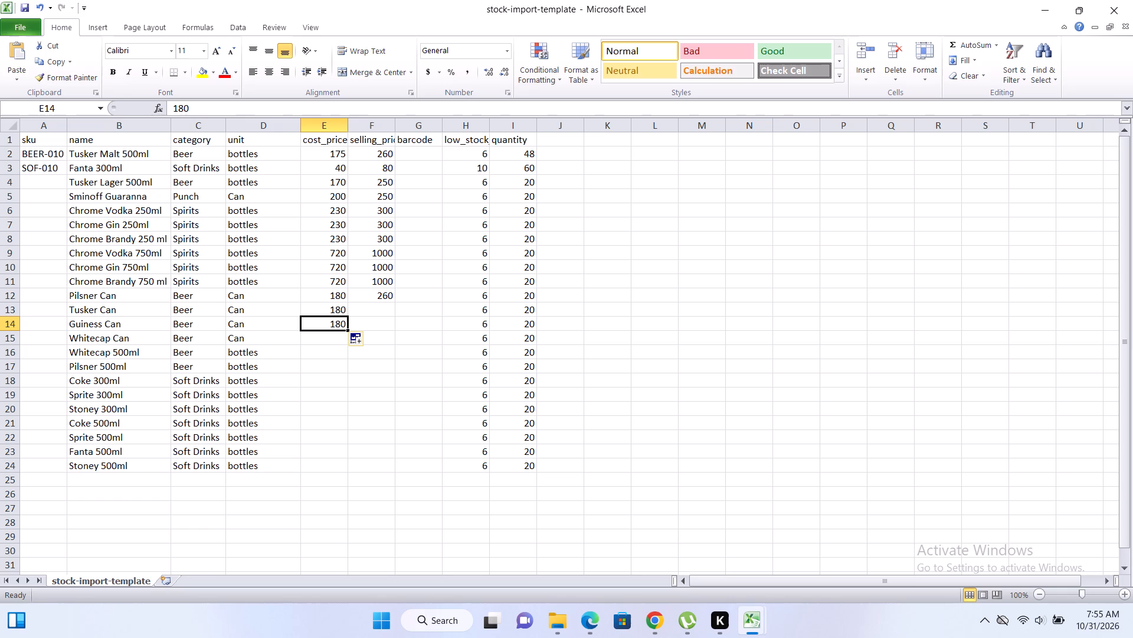
double_click(337, 325)
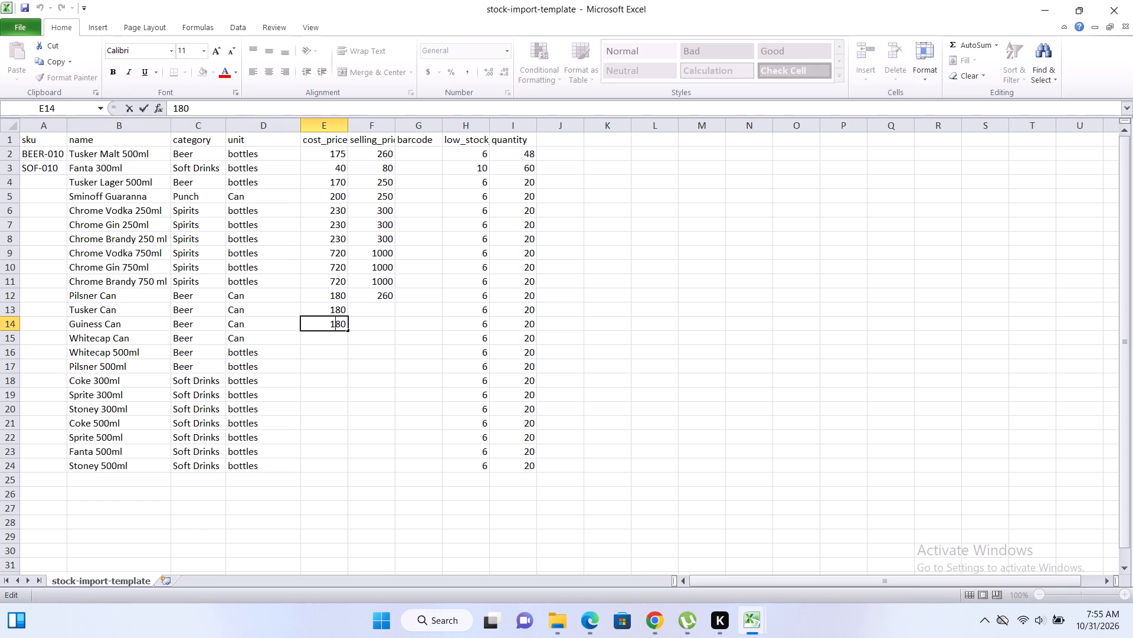
key("BackSpace")
key("Delete")
type("20")
Enter a selling price of 260 for Tusker Can and 280 for Guiness Can.
left_click(370, 305)
key("2")
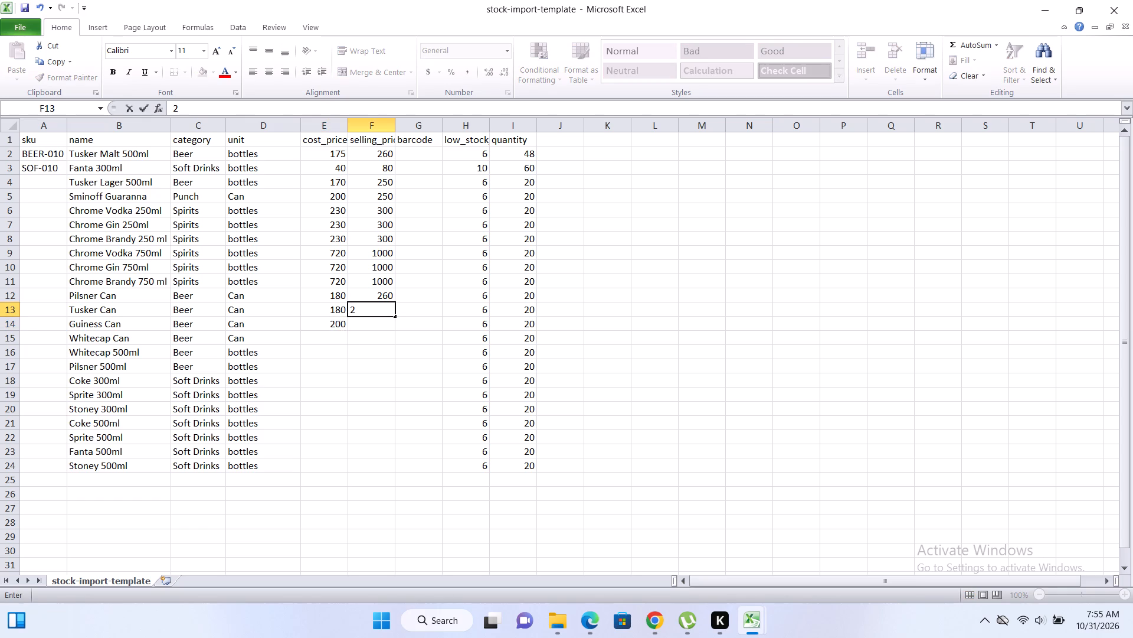
type("60")
key("Down")
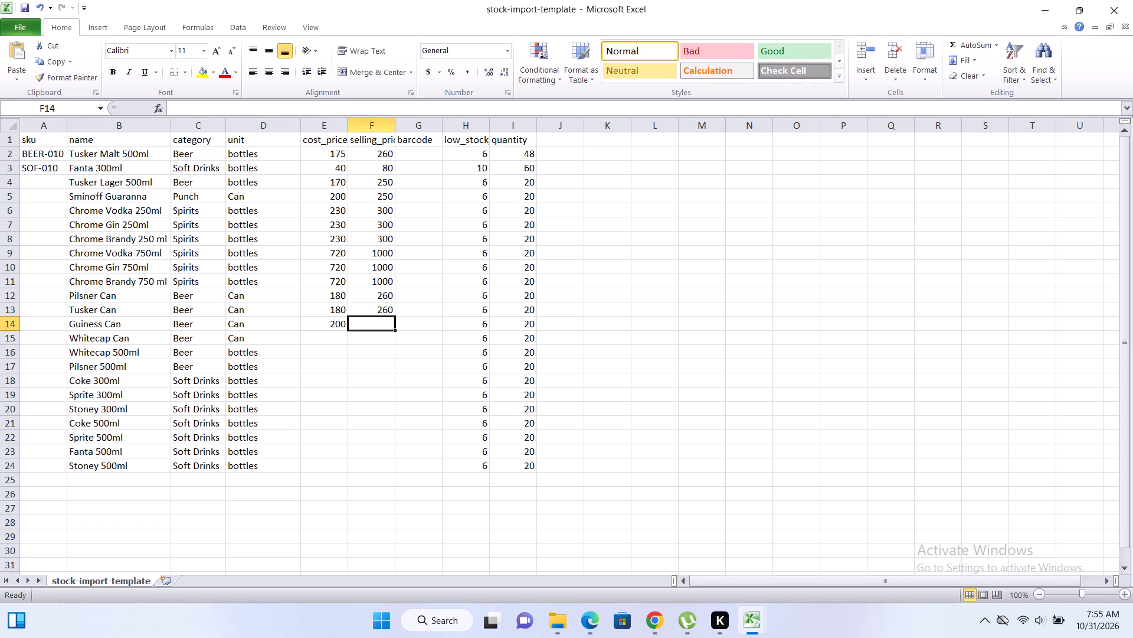
type("280")
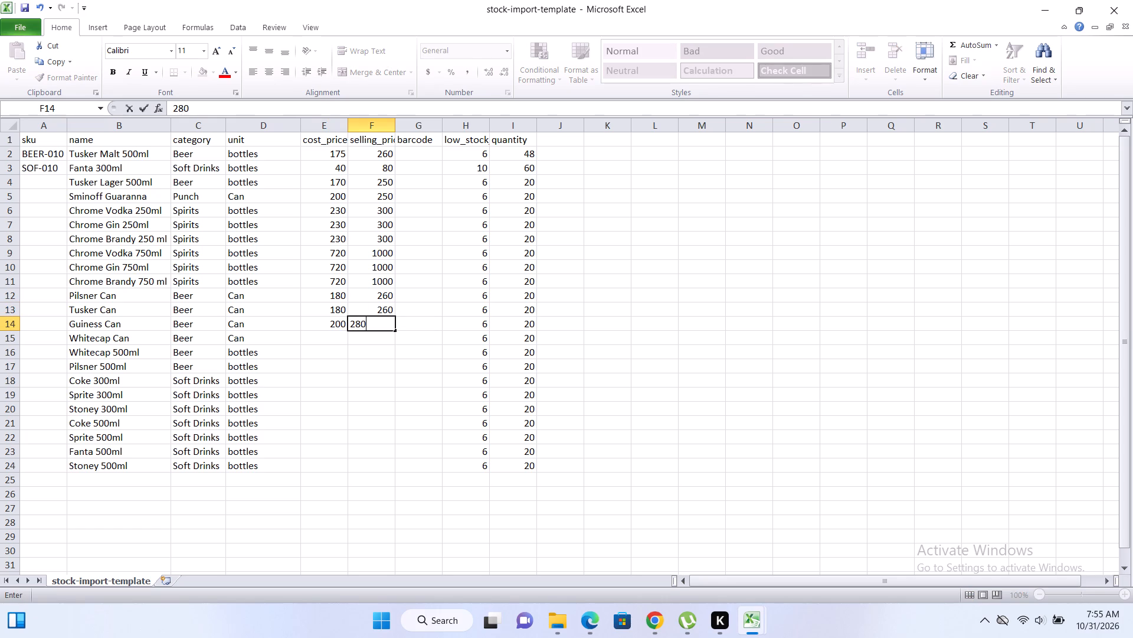
key("Down")
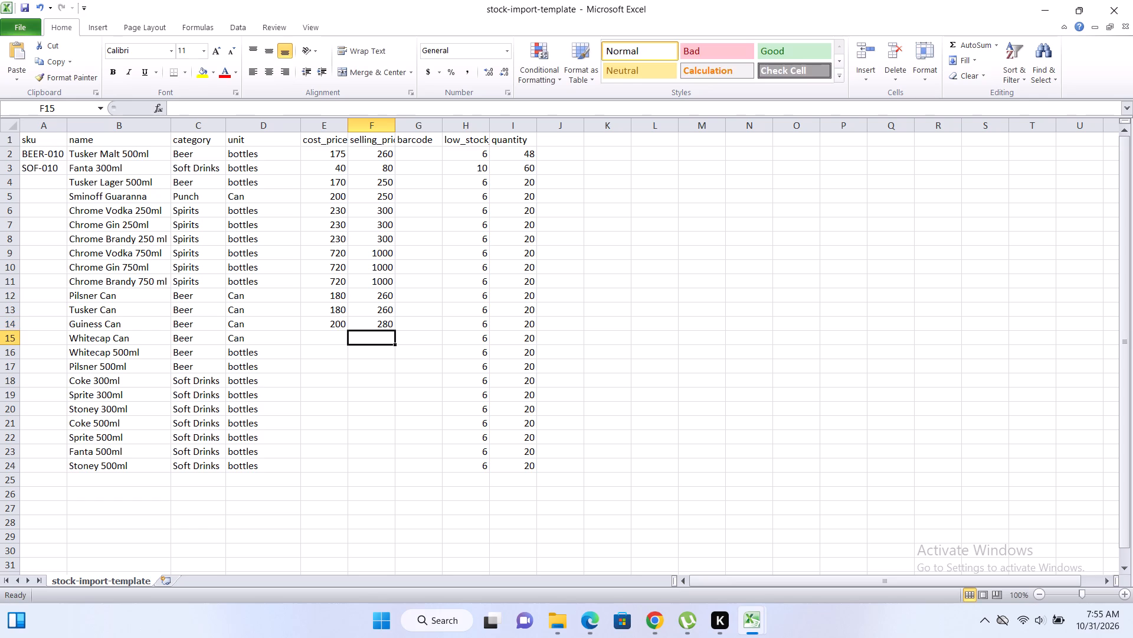
Enter a cost price of 180 and a selling price of 260 for Whitecap Can.
left_click(338, 338)
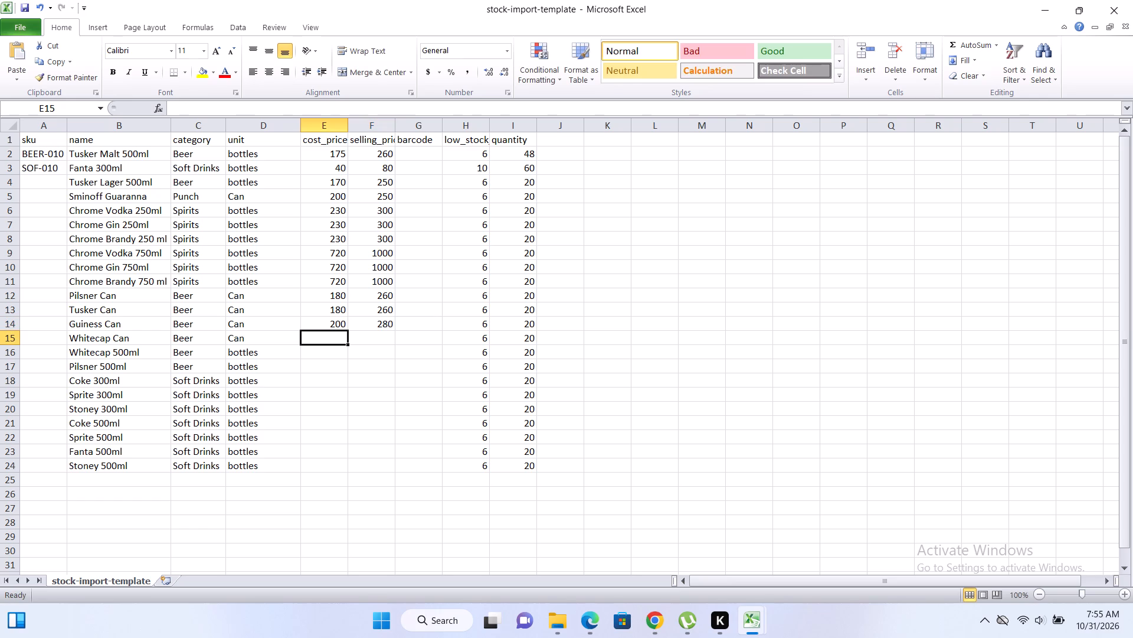
type("180")
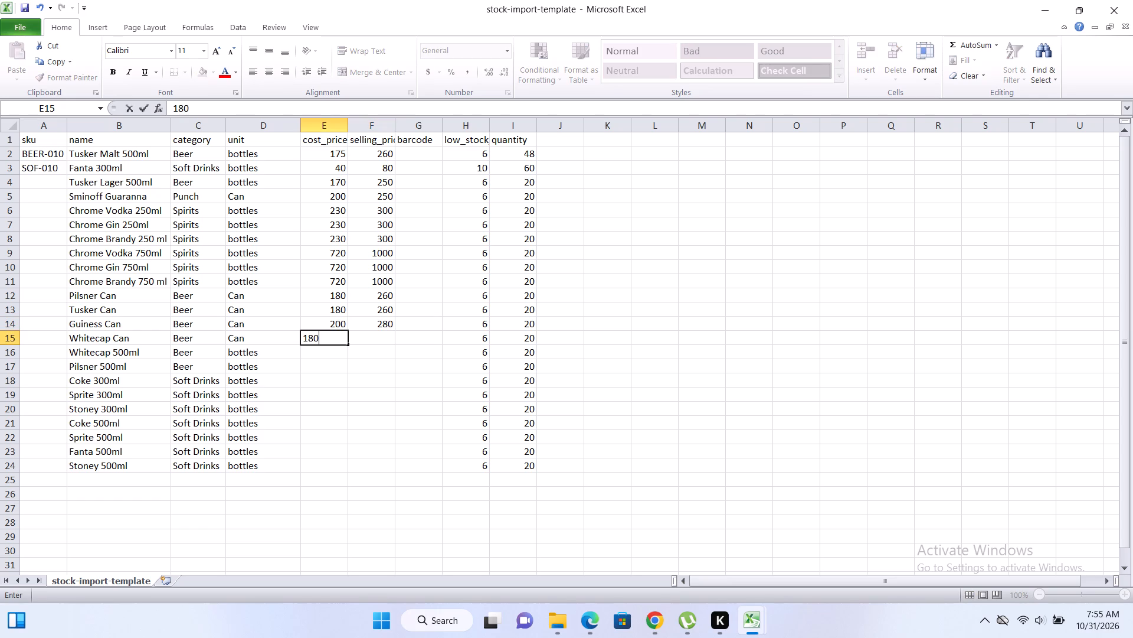
key("Right")
key("2")
type("60")
key("Down")
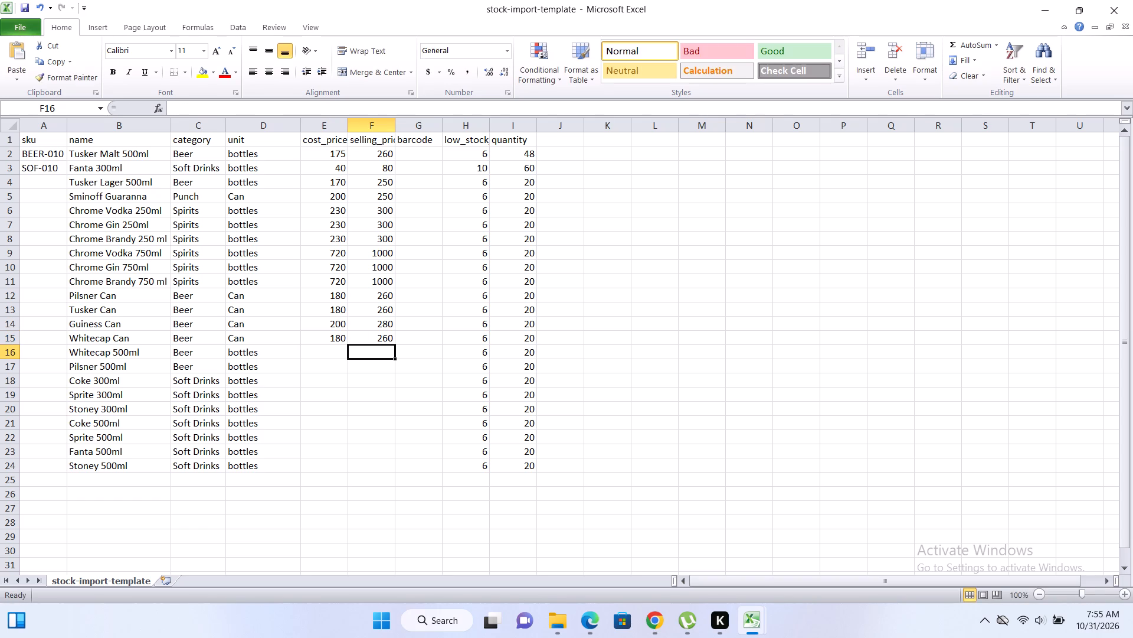
Enter a cost price of 170 and a selling price of 250 for Whitecap 500ml.
left_click(330, 357)
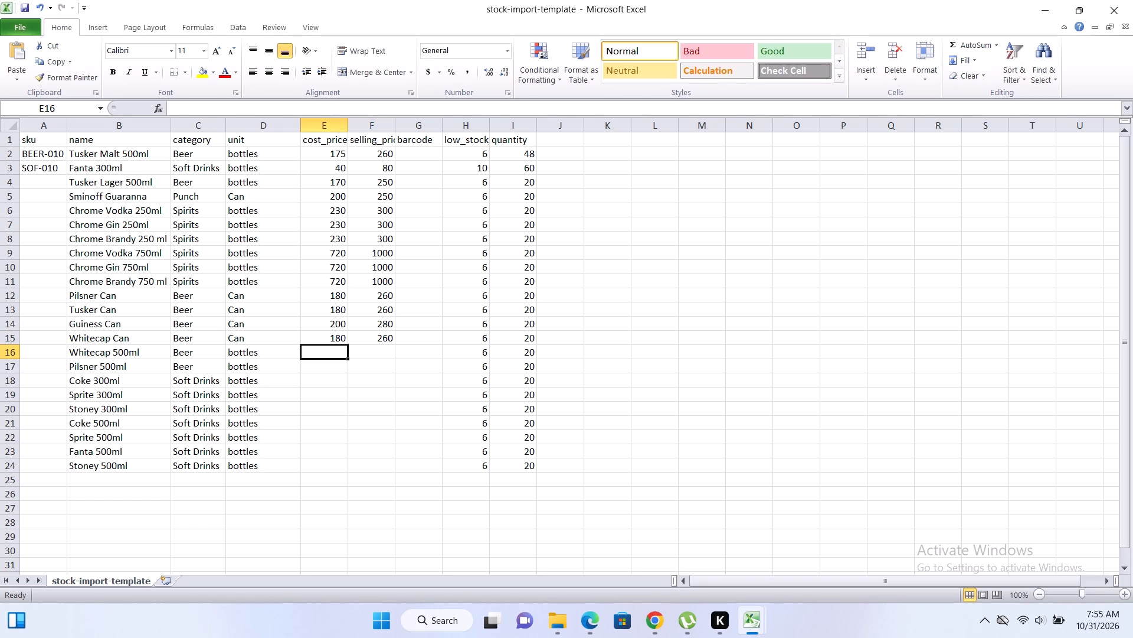
type("170")
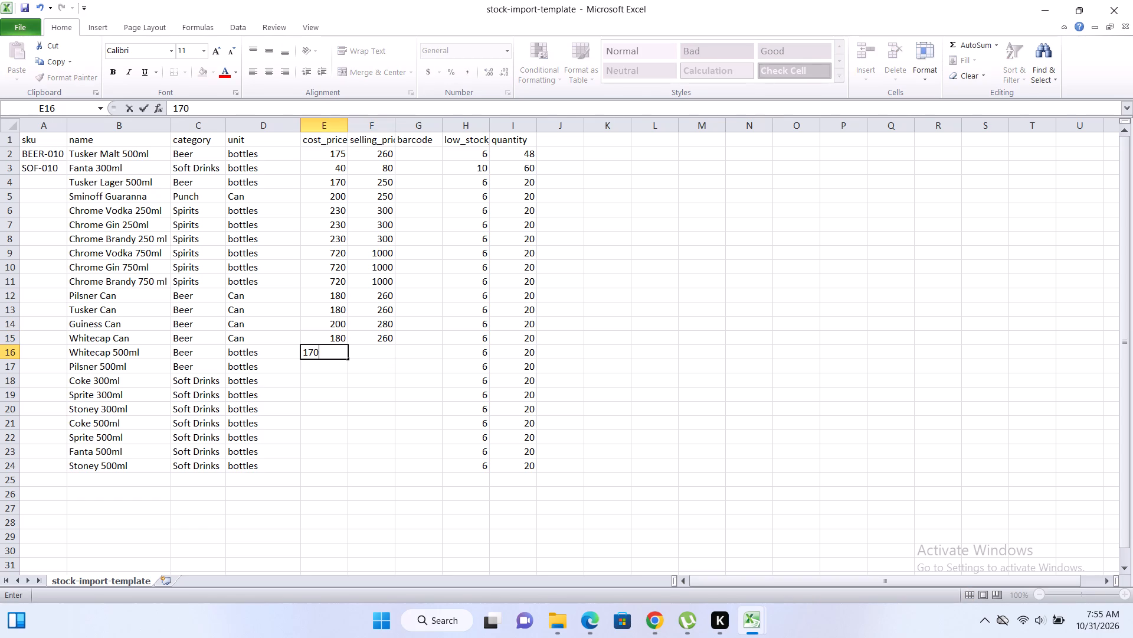
key("Right")
key("2")
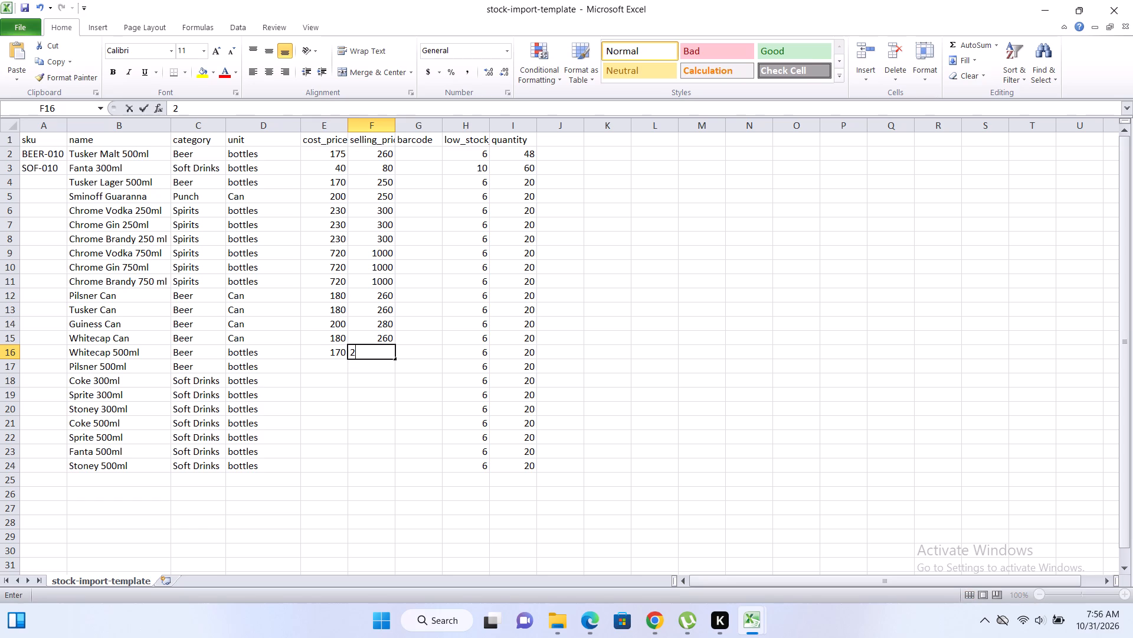
key("6")
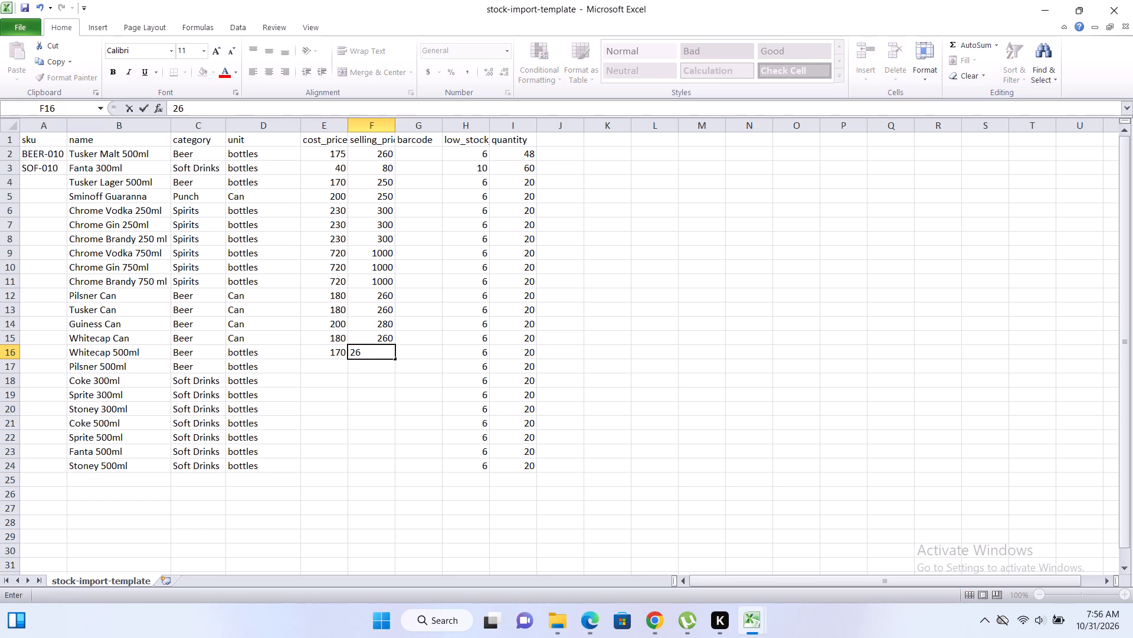
key("BackSpace")
type("50")
key("Down")
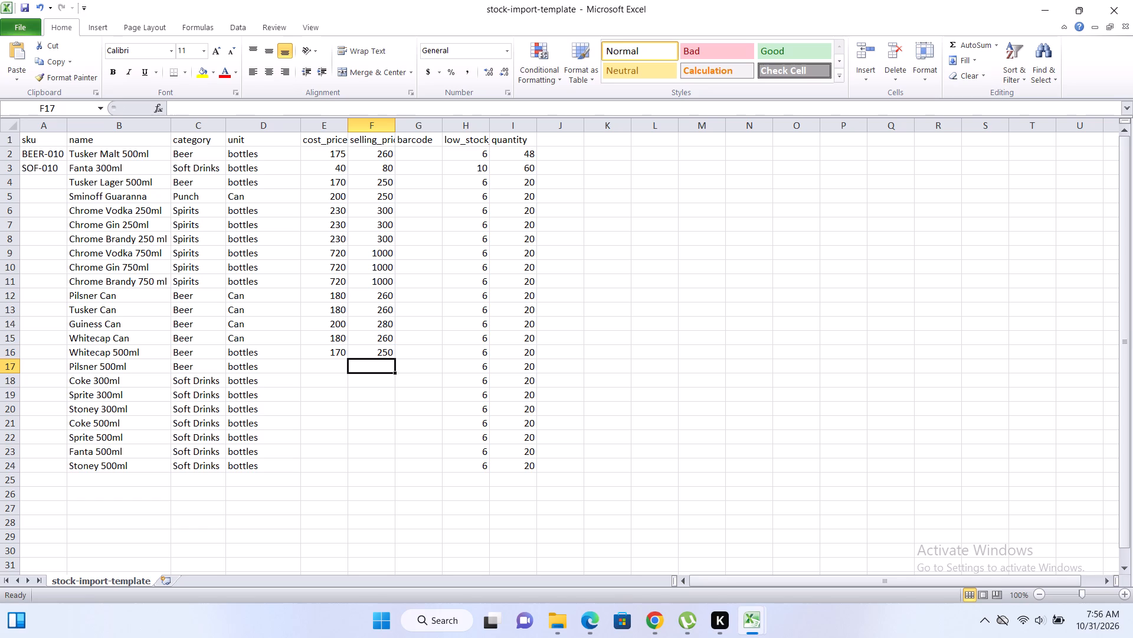
Enter a cost price of 170 and a selling price of 250 for Pilsner 500ml.
key("Left")
type("170")
key("Right")
type("250")
key("Down")
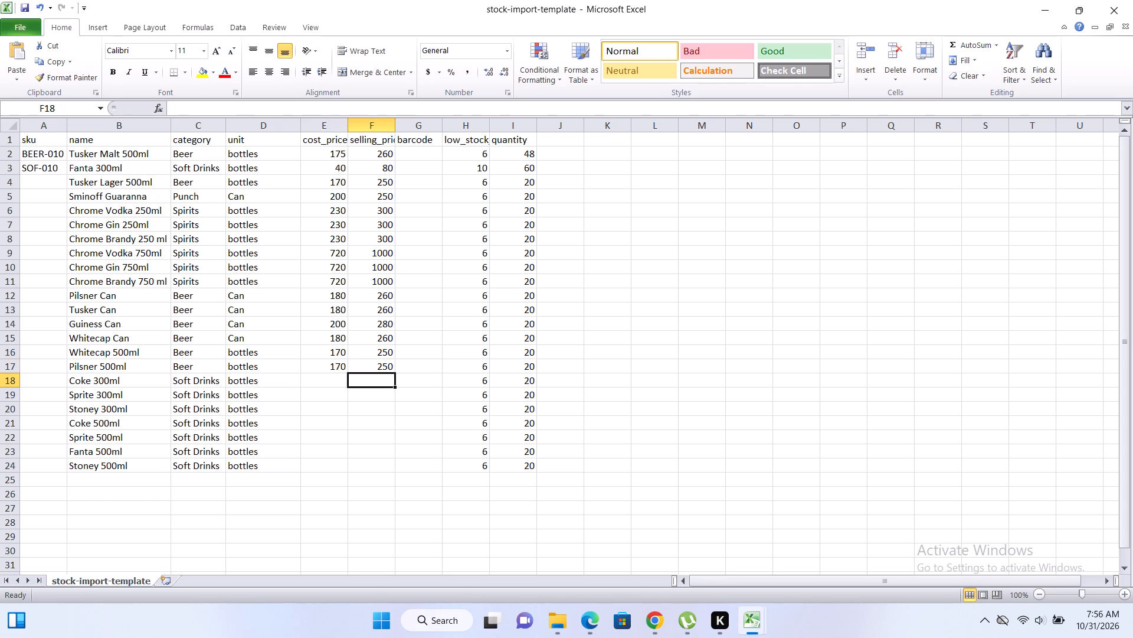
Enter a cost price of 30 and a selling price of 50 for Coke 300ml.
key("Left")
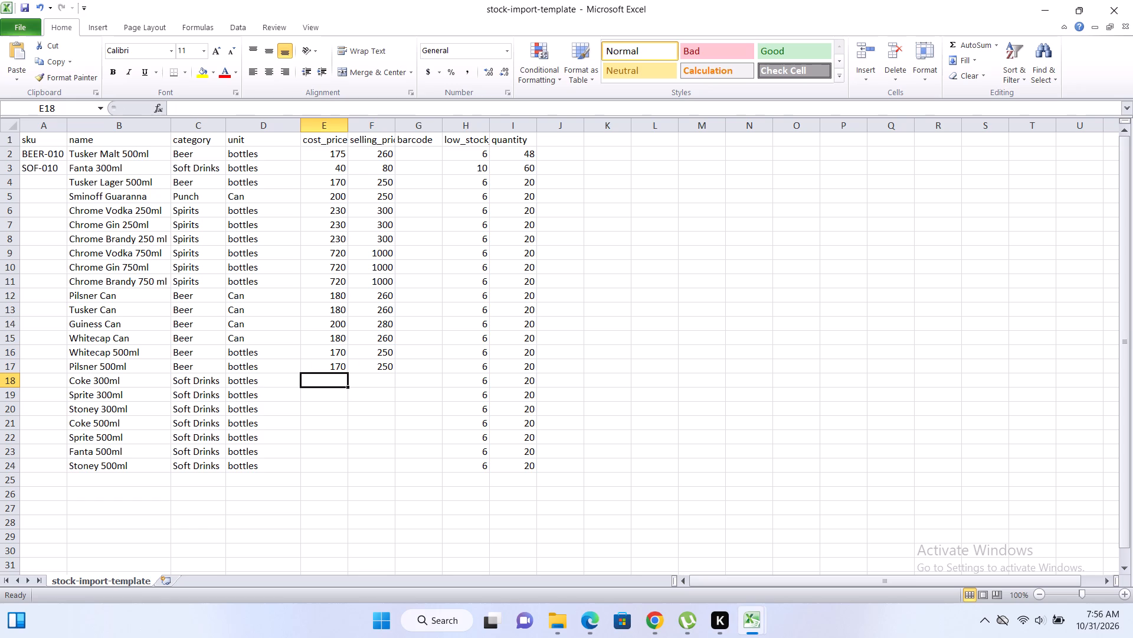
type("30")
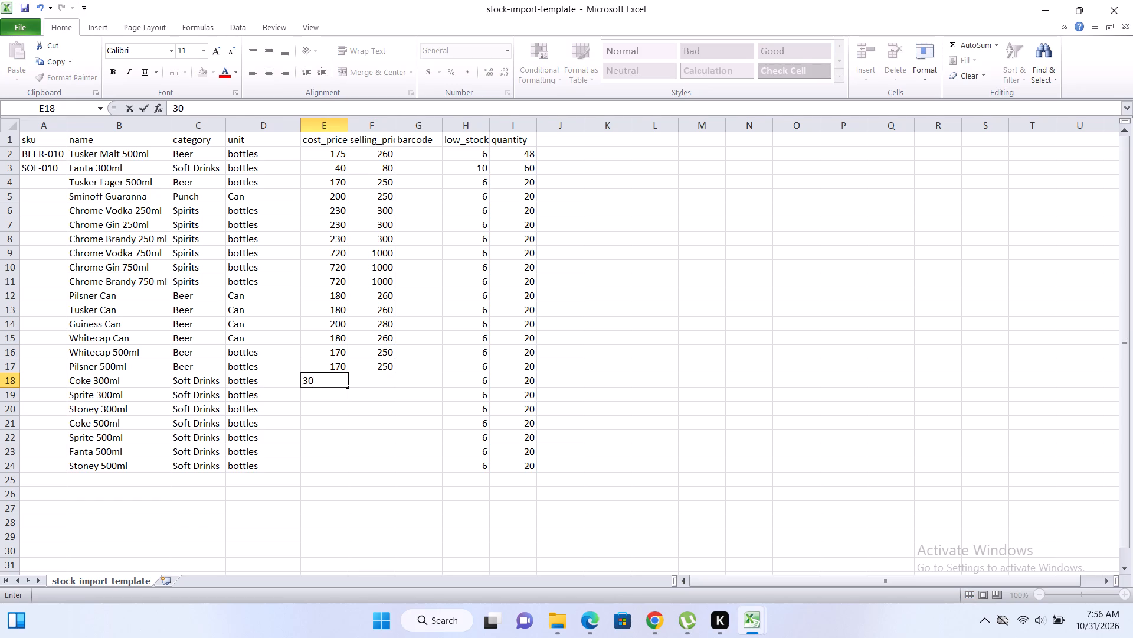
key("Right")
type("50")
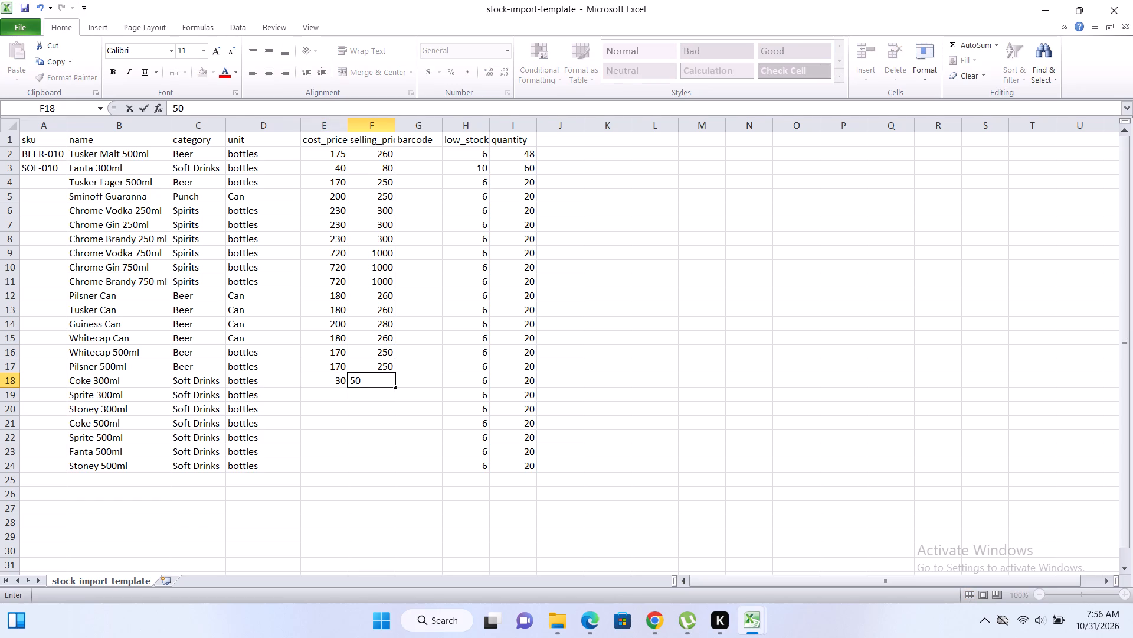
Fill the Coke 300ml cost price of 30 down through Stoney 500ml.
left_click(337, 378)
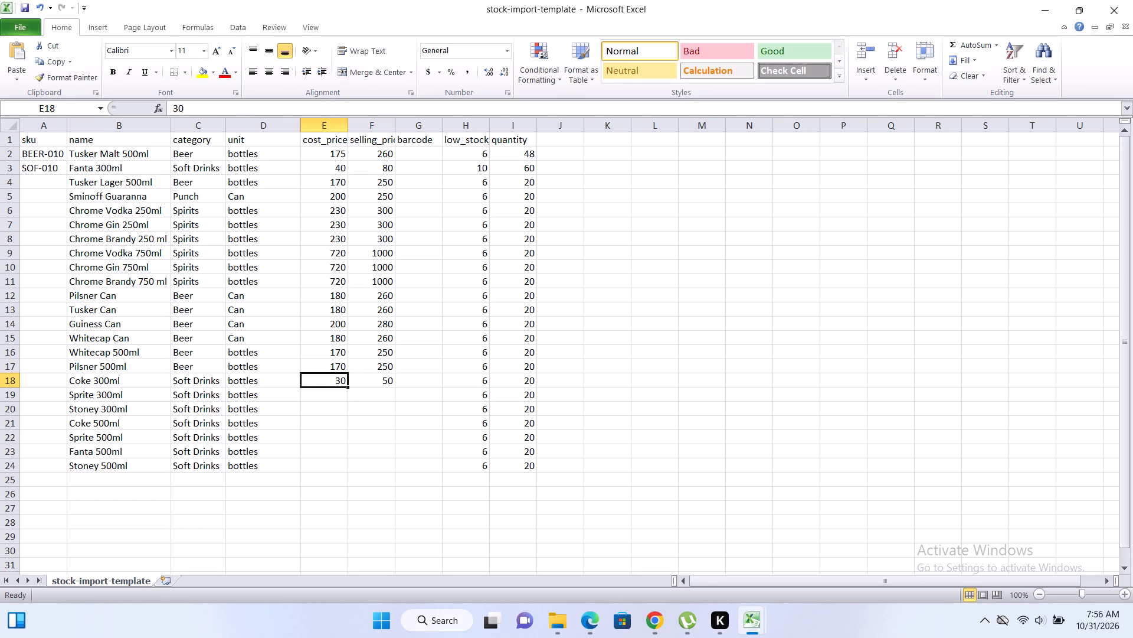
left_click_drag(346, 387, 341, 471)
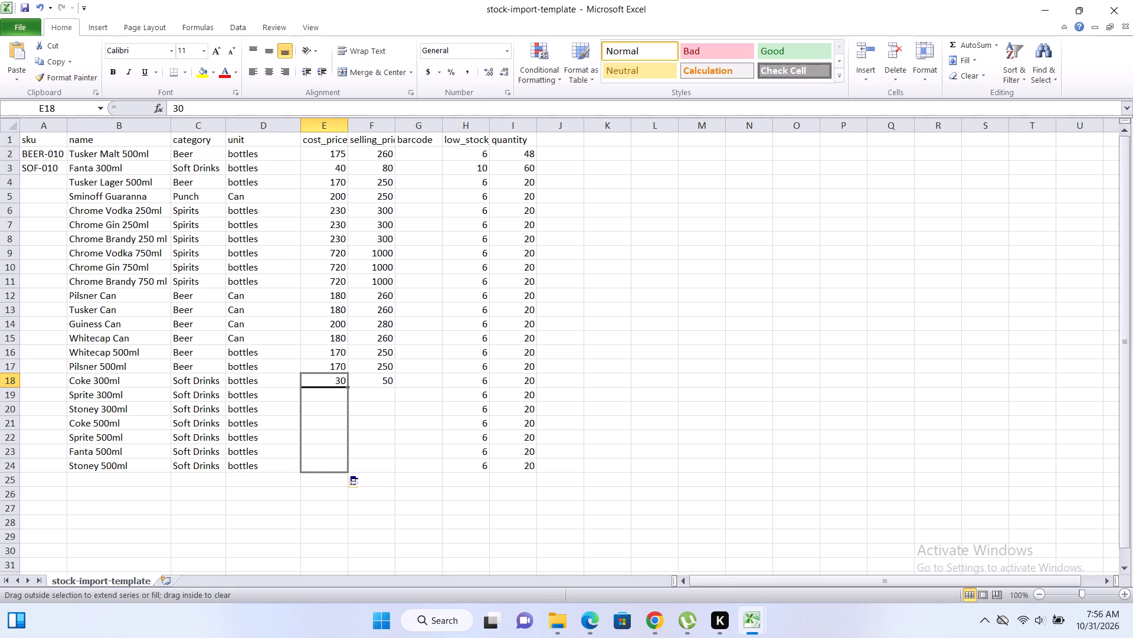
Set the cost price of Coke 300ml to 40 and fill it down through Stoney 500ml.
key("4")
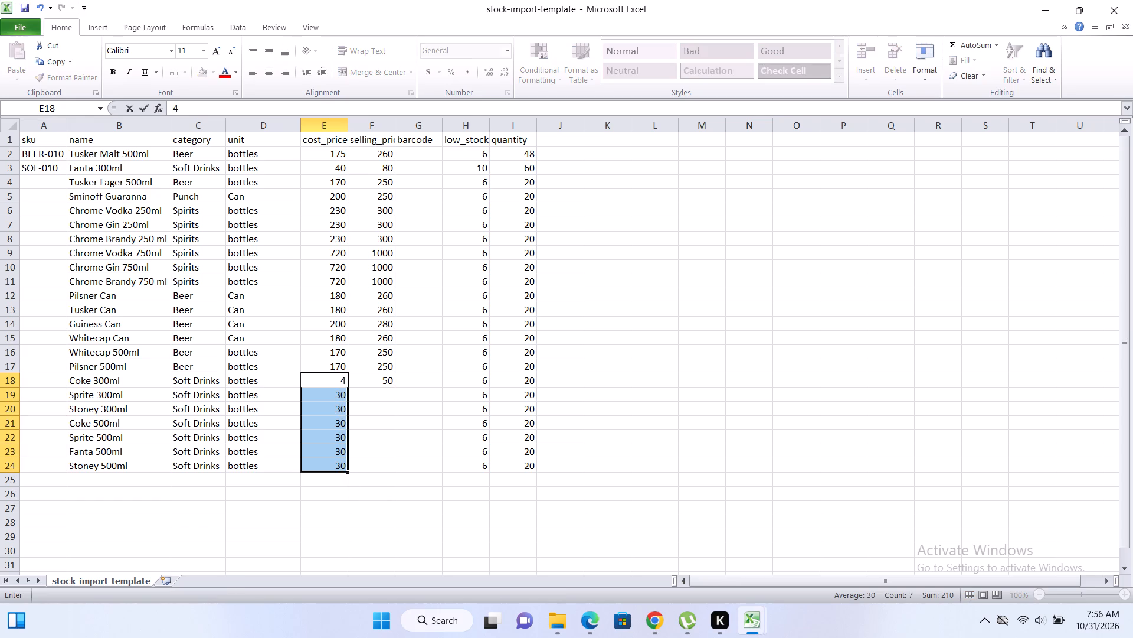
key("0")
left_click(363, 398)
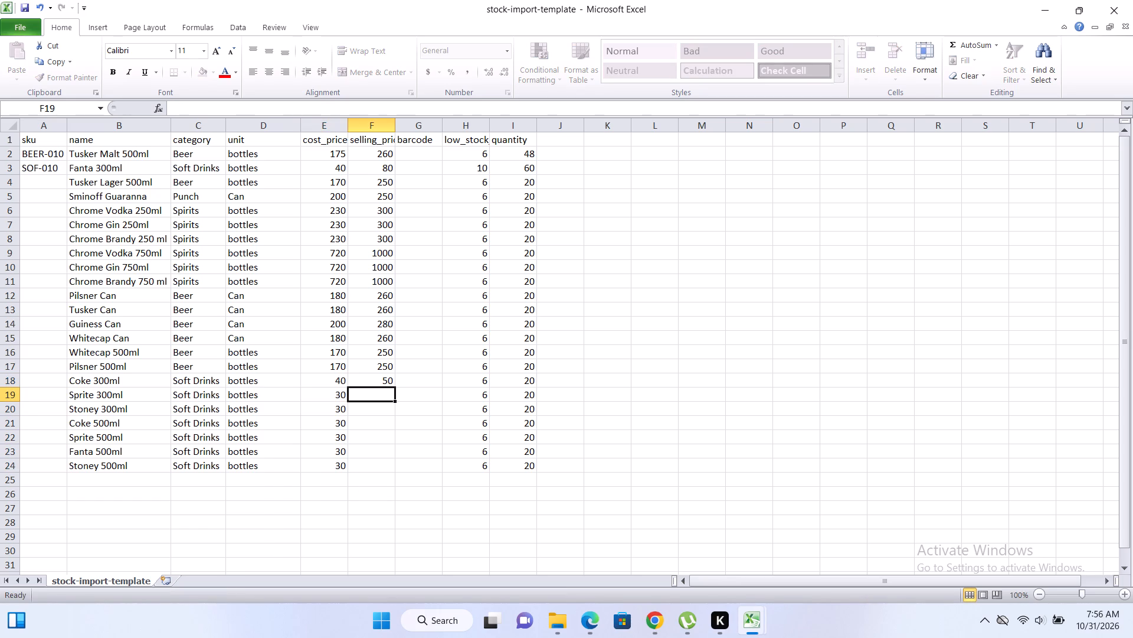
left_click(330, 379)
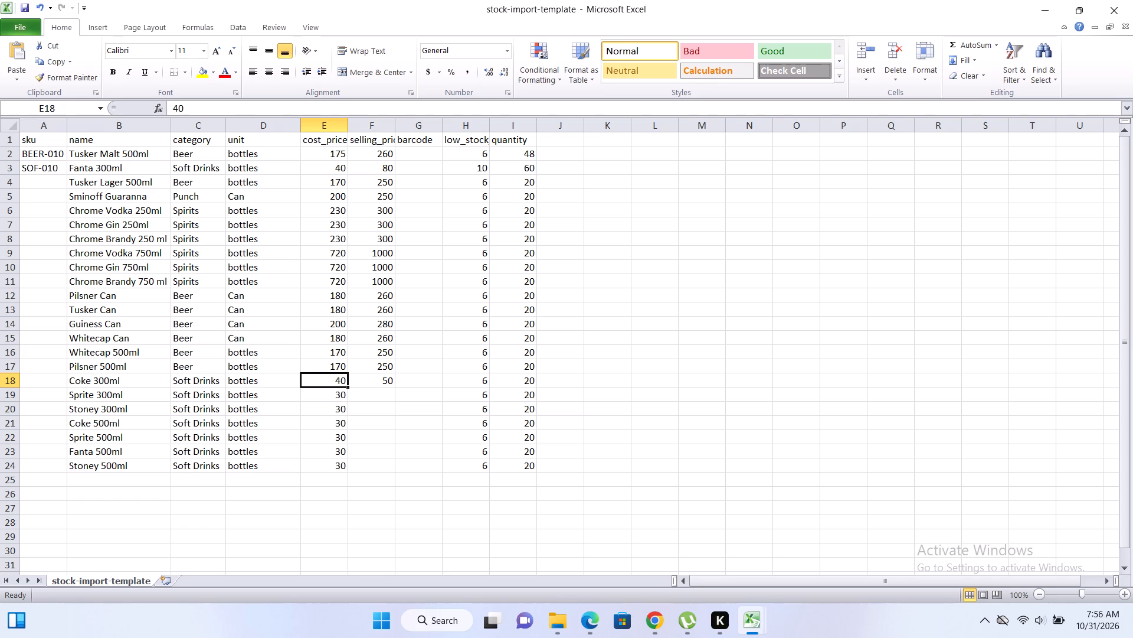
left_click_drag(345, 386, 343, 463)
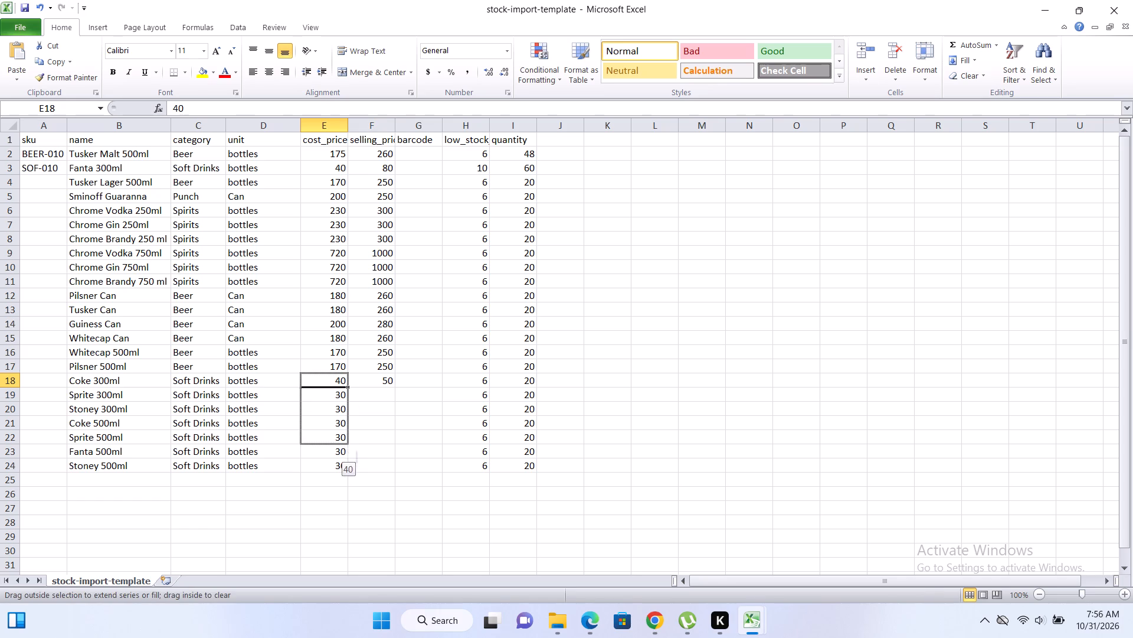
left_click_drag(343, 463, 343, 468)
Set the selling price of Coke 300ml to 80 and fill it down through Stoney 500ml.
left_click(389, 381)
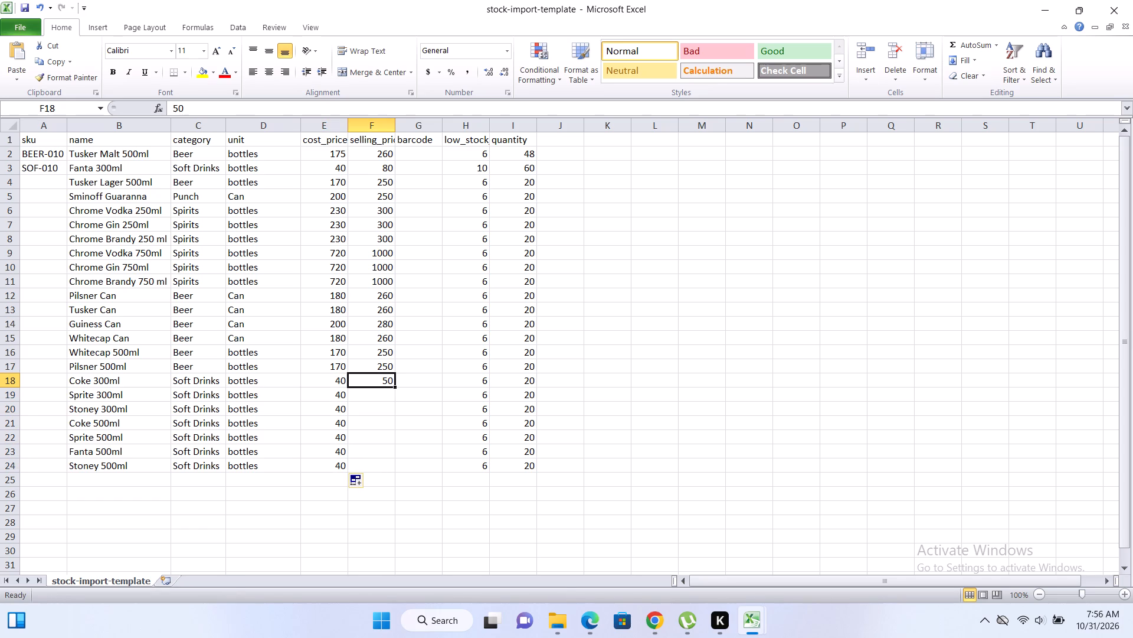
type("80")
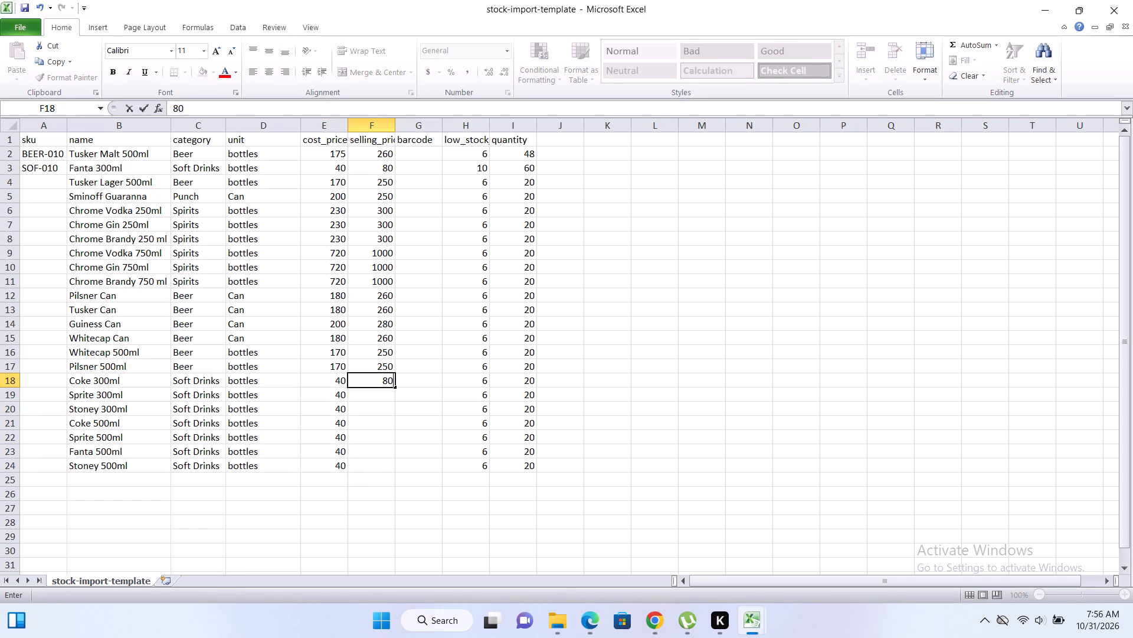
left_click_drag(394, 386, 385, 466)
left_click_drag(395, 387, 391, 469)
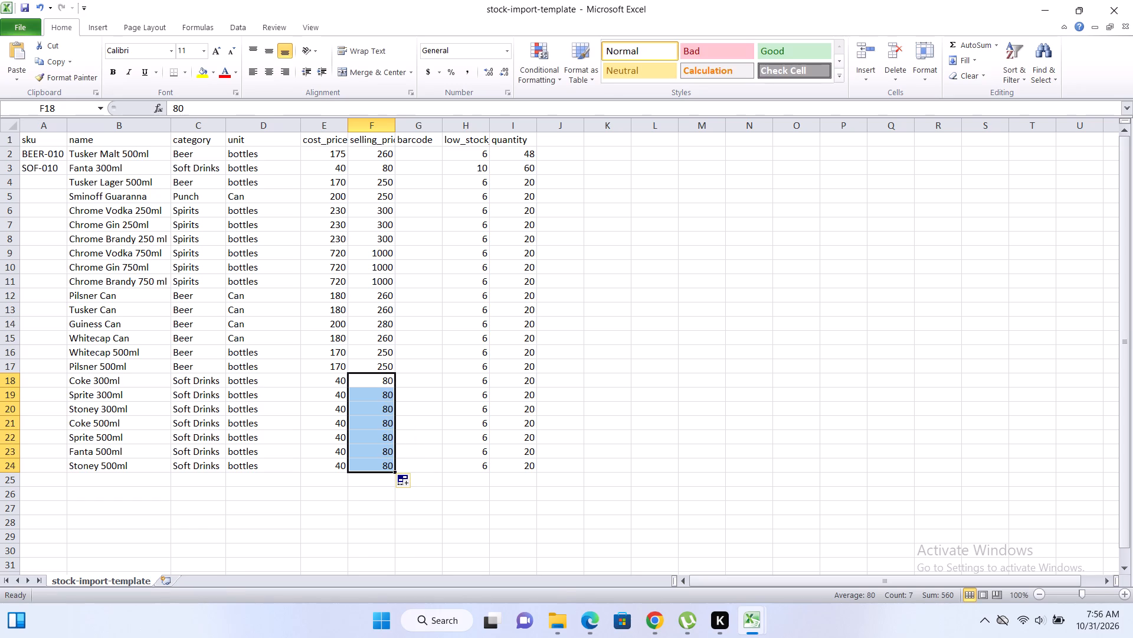
Save the stock import template, keeping it in CSV format.
left_click(28, 9)
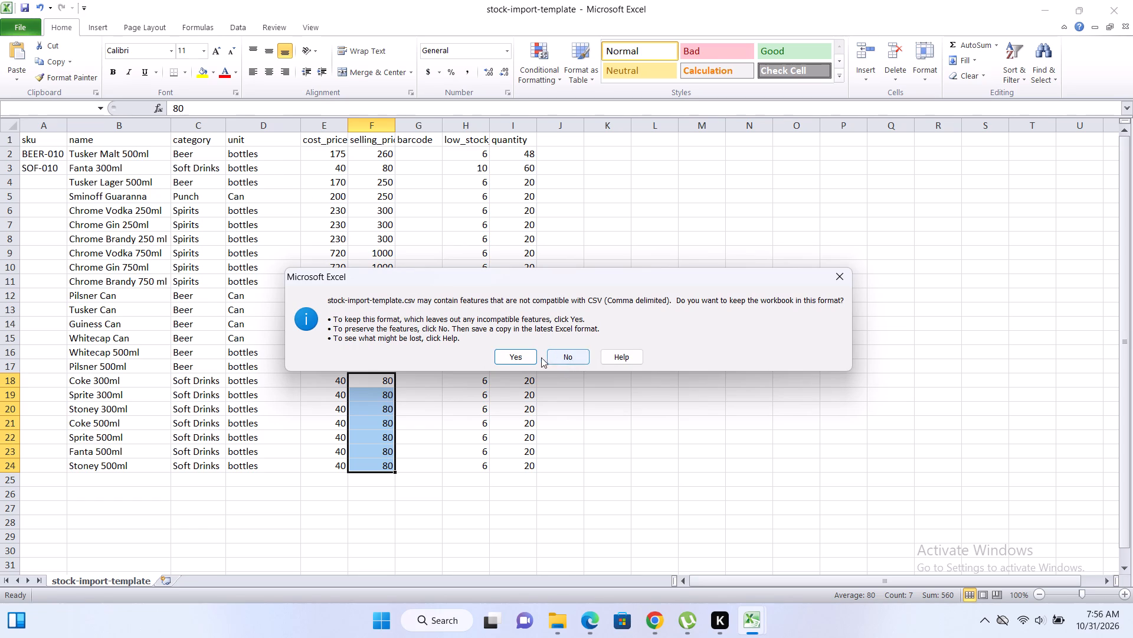
left_click(525, 358)
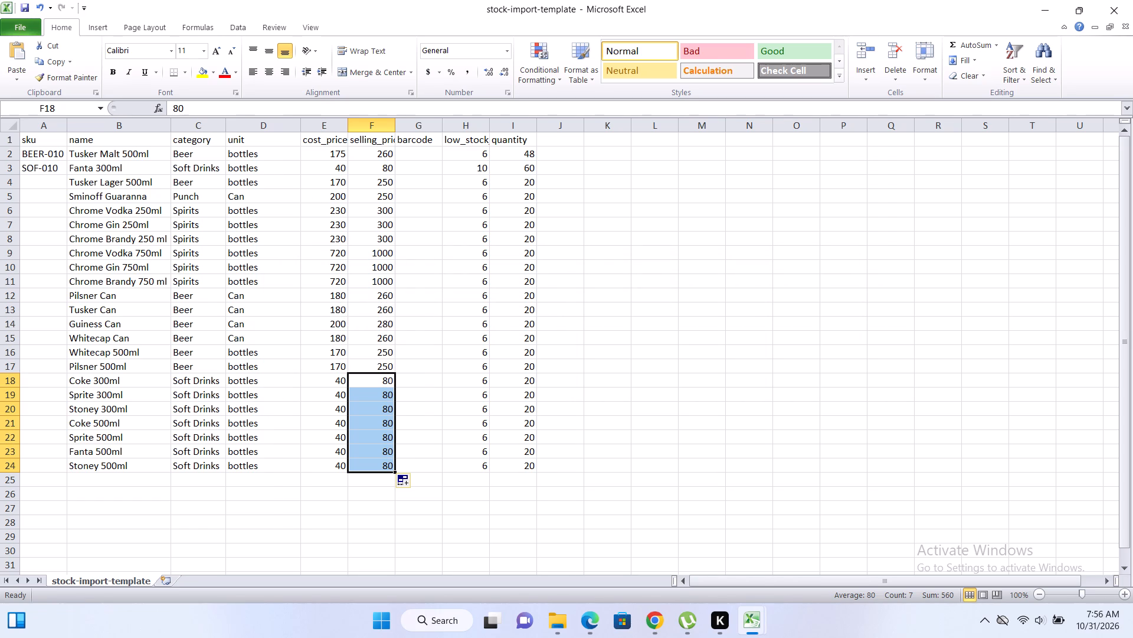
Set the cost price of Coke 300ml to 60 and fill it down through Stoney 500ml.
left_click(389, 374)
left_click(342, 382)
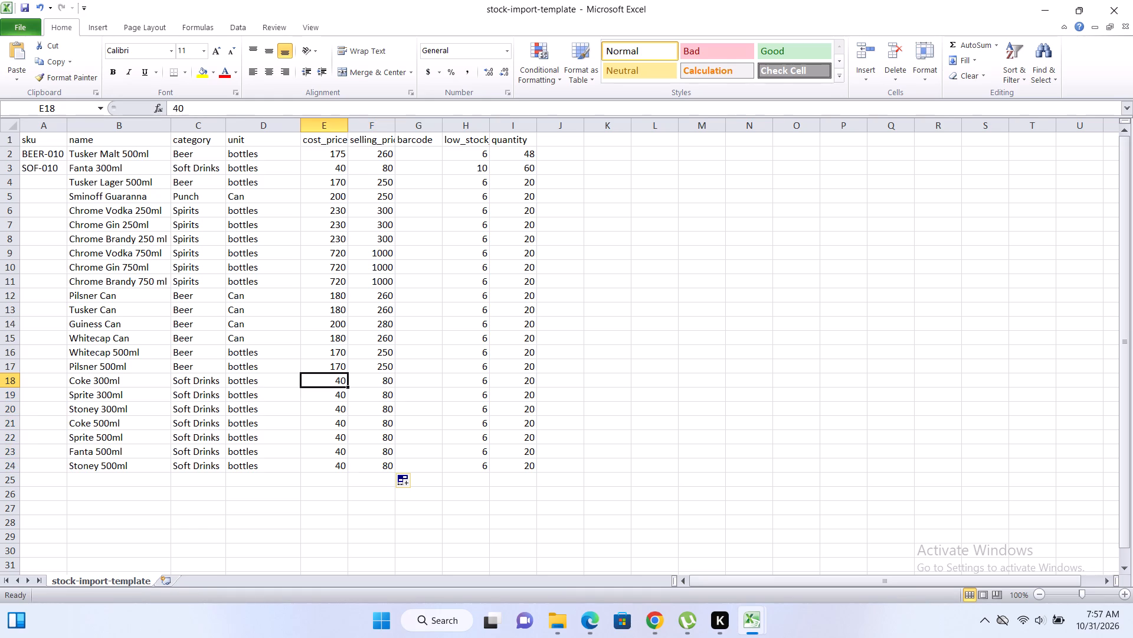
type("60")
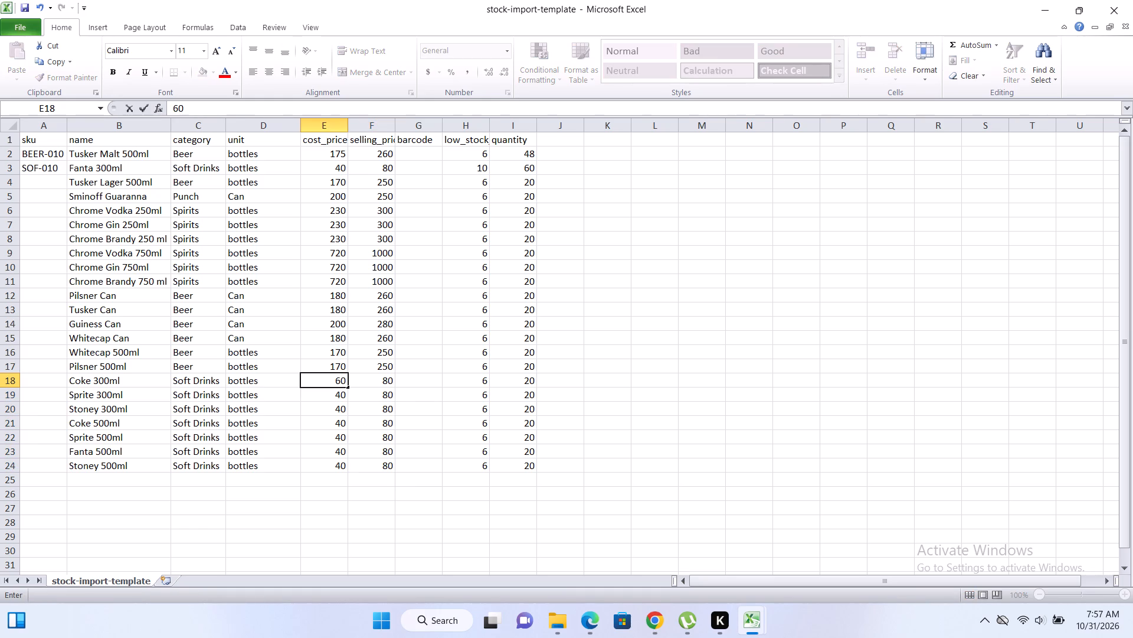
left_click_drag(347, 388, 345, 466)
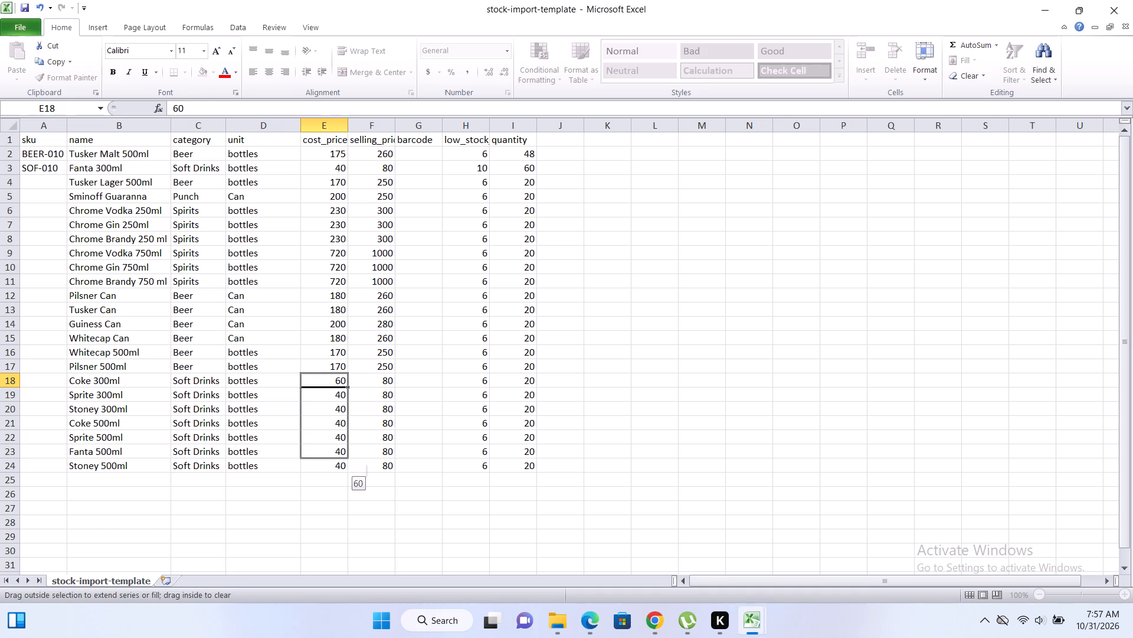
left_click_drag(345, 466, 345, 470)
Set the selling price of Coke 300ml to 100 and fill it down through Stoney 500ml.
left_click(387, 382)
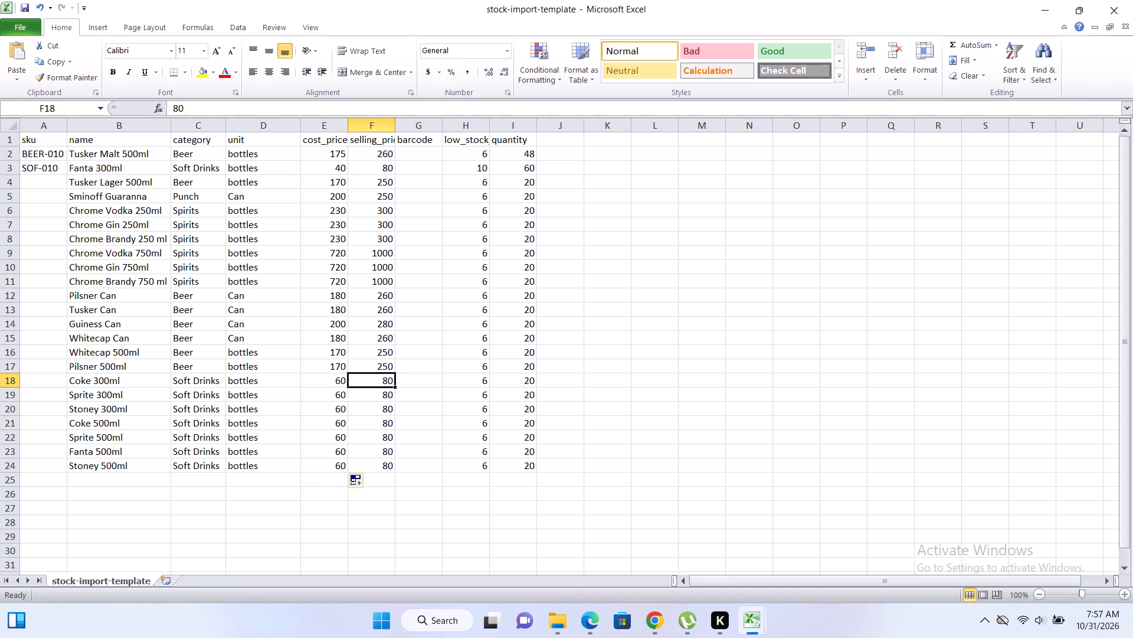
type("100")
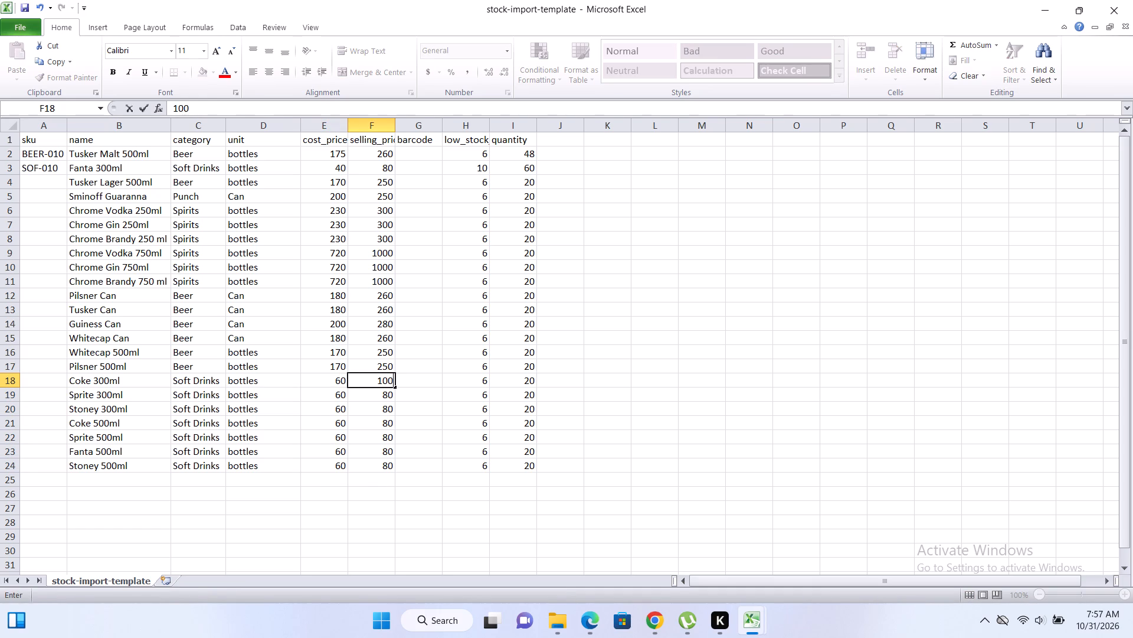
left_click_drag(396, 386, 394, 468)
Save the stock import template to the Desktop as an Excel Workbook named stock-import-template instead of keeping the CSV format.
right_click(780, 426)
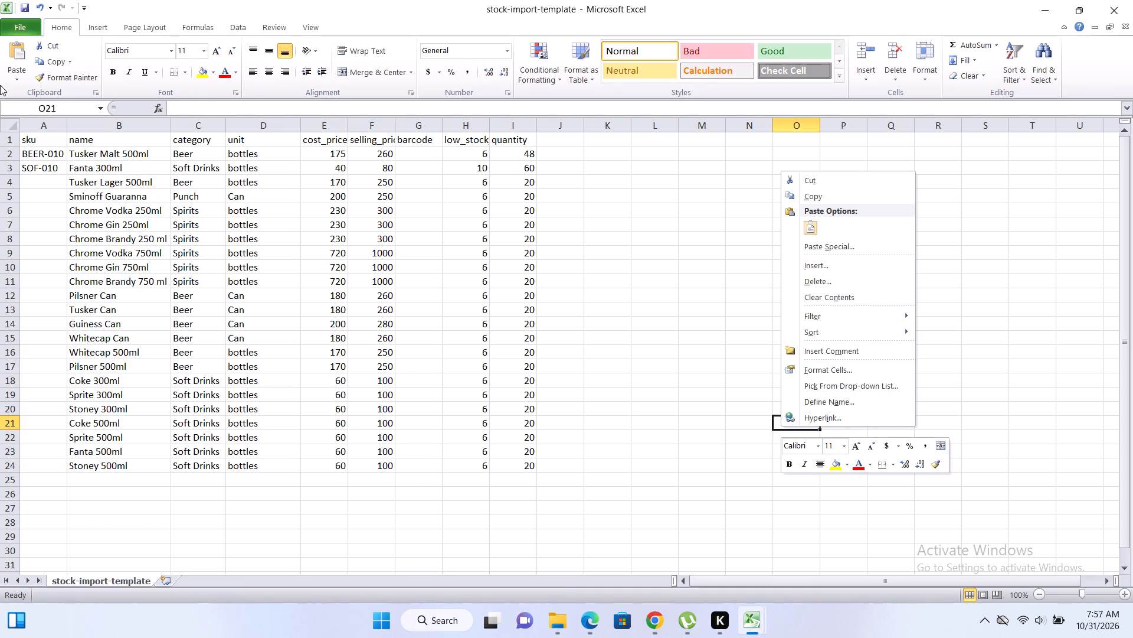
left_click(27, 12)
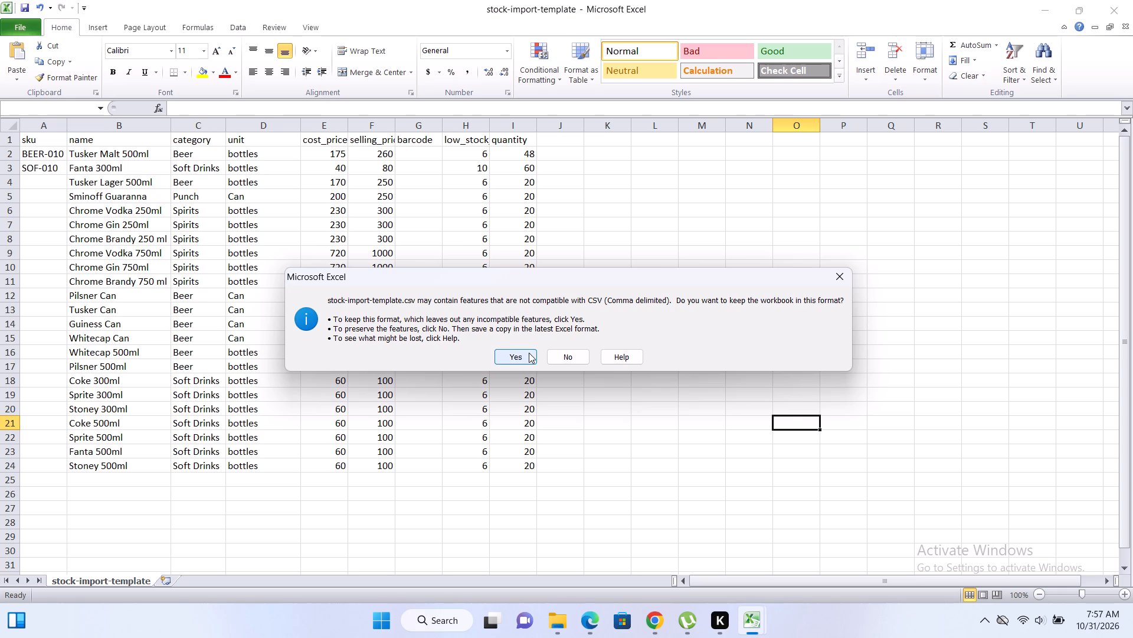
left_click(578, 357)
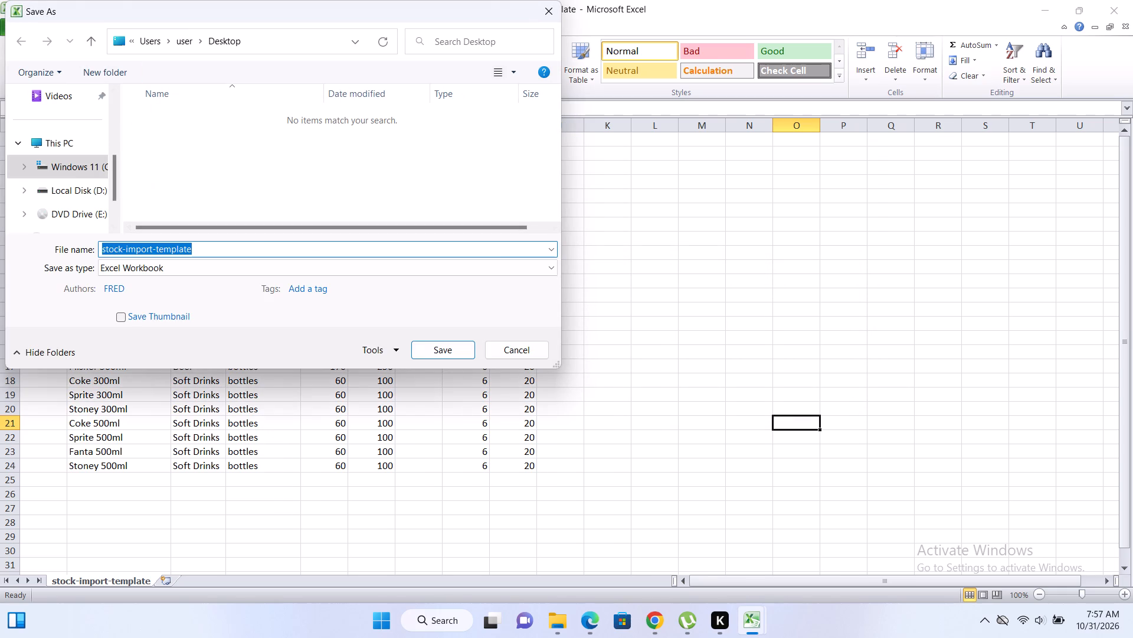
left_click(429, 349)
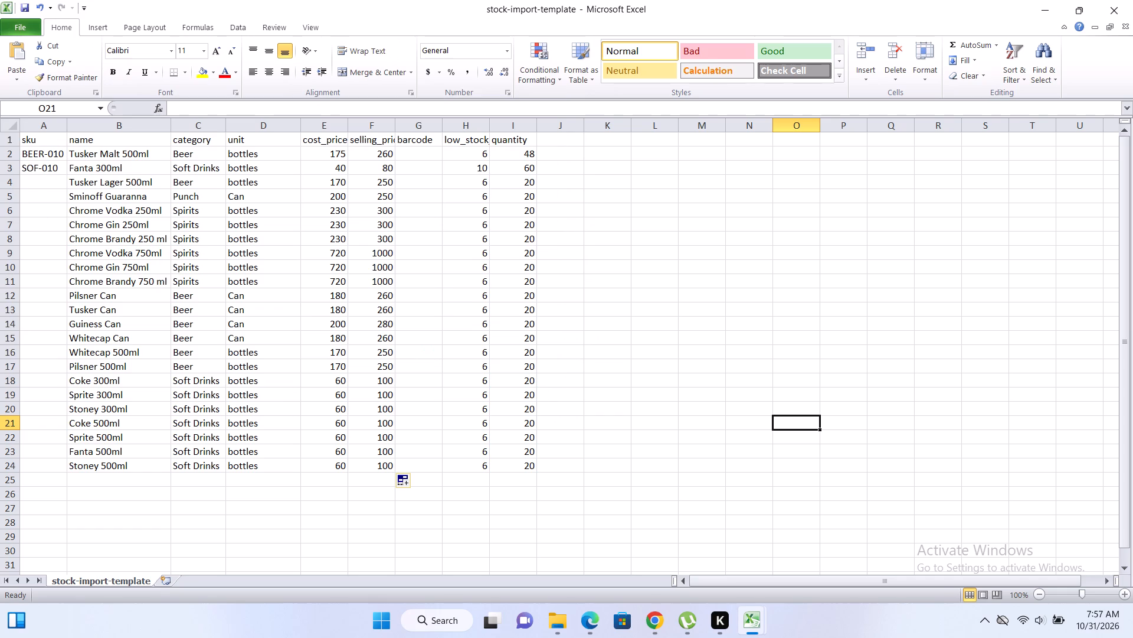
Switch to Chrome and upload stock-import-template.csv from the Desktop for an import preview, with quantities added to current stock.
left_click(651, 627)
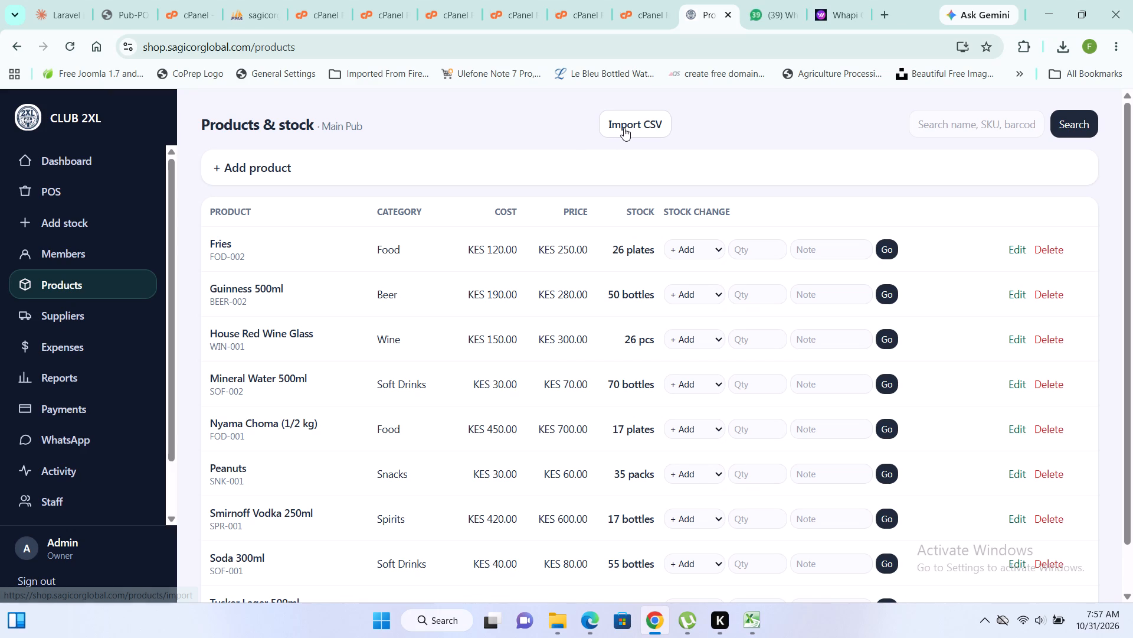
left_click(624, 128)
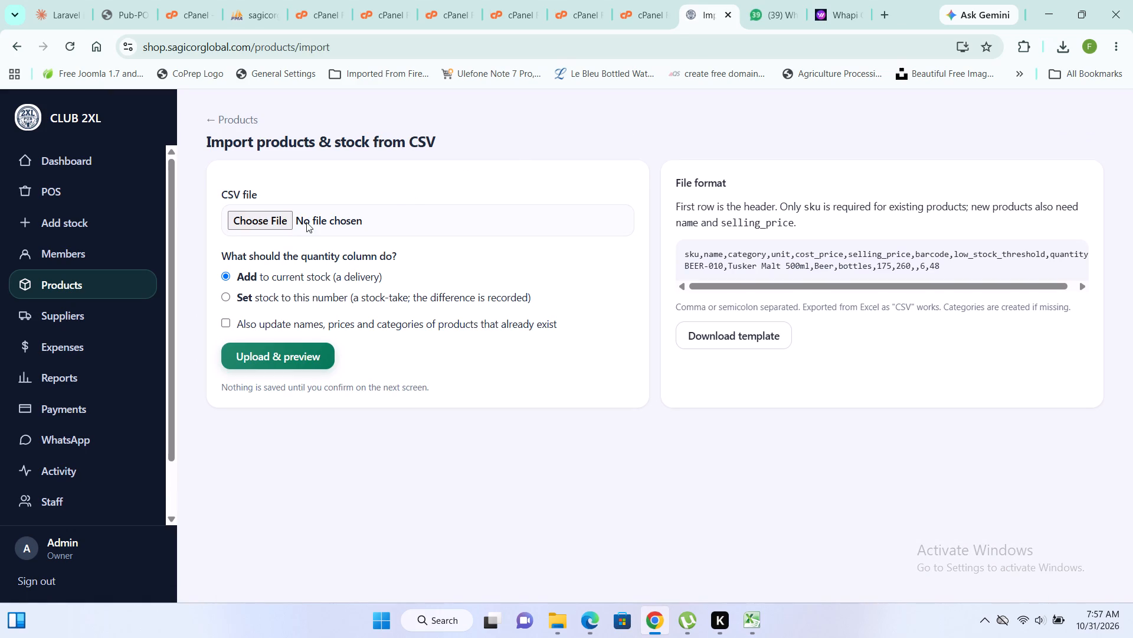
left_click(288, 224)
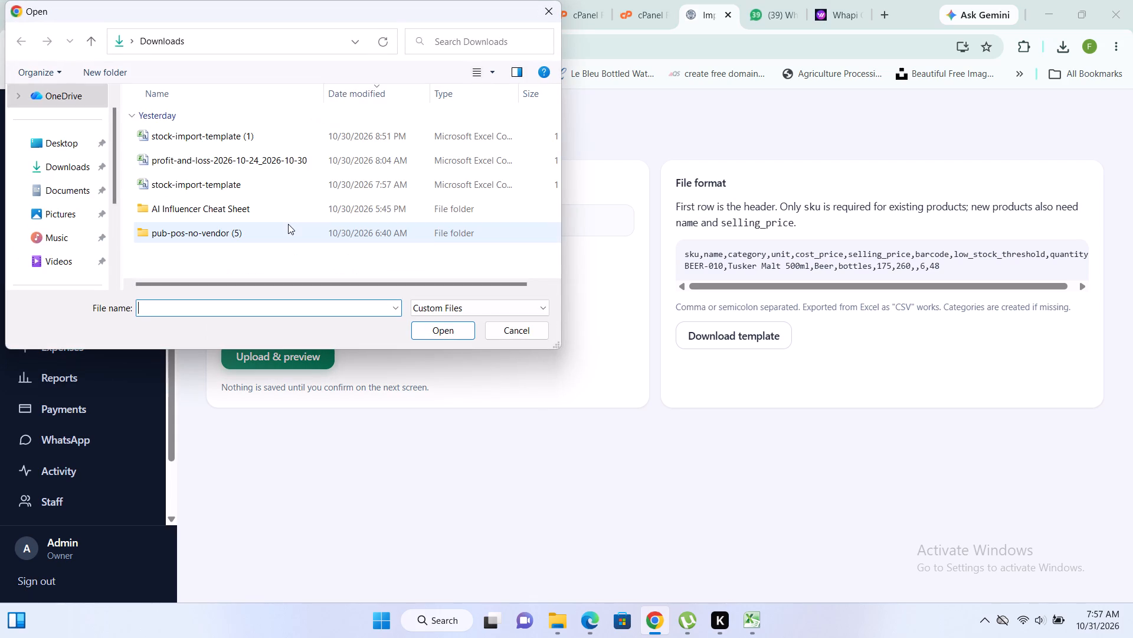
left_click(194, 191)
left_click(68, 149)
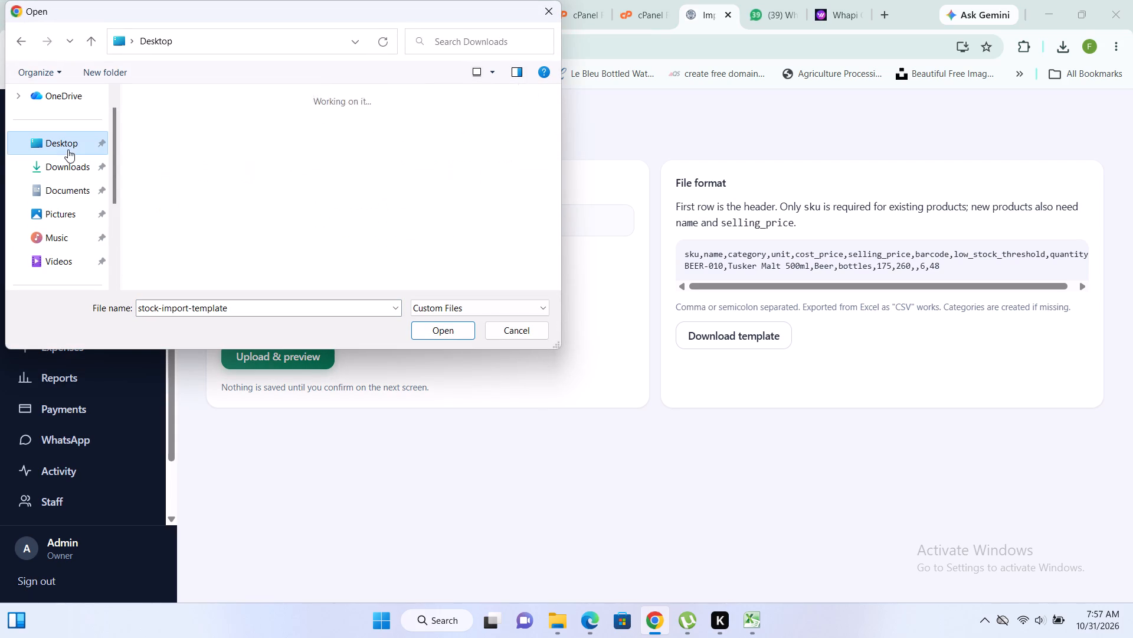
left_click(326, 135)
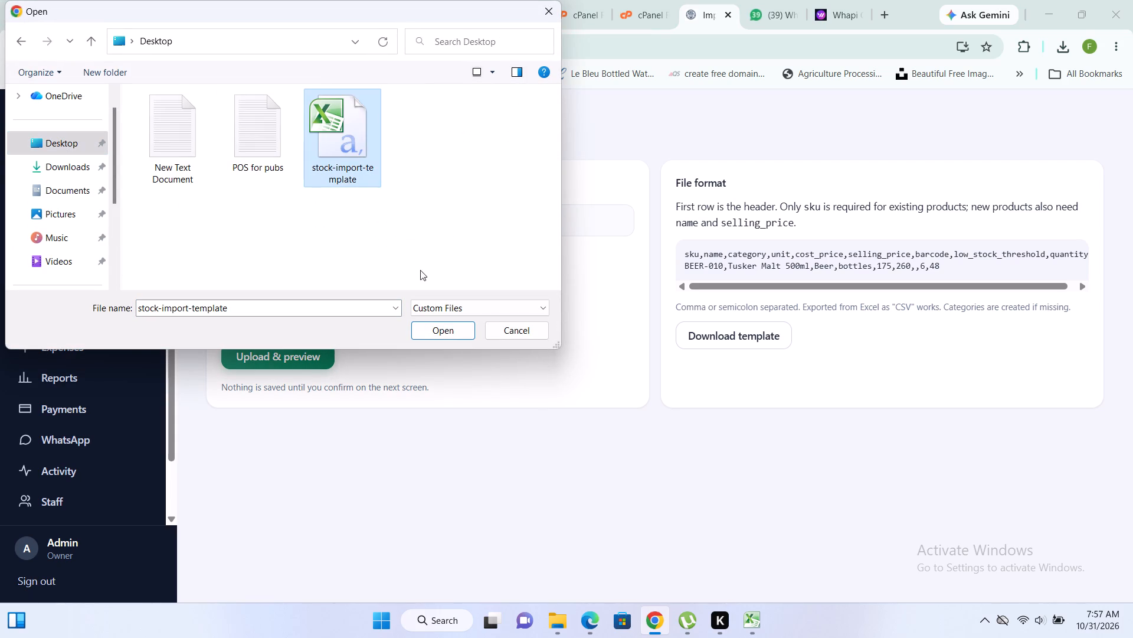
left_click(433, 336)
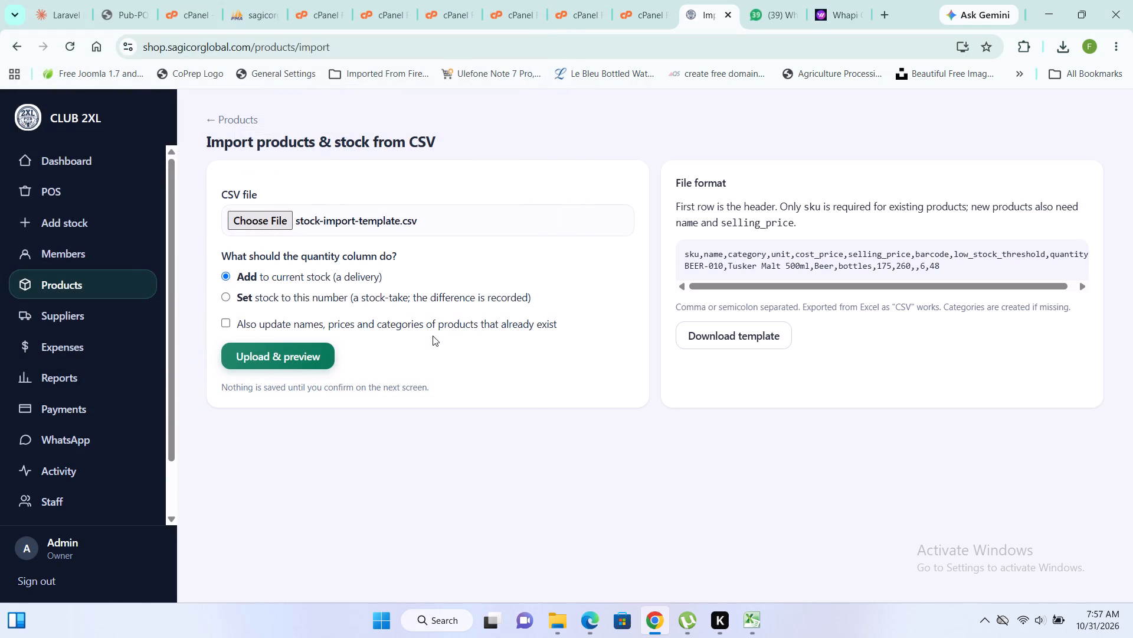
left_click(300, 351)
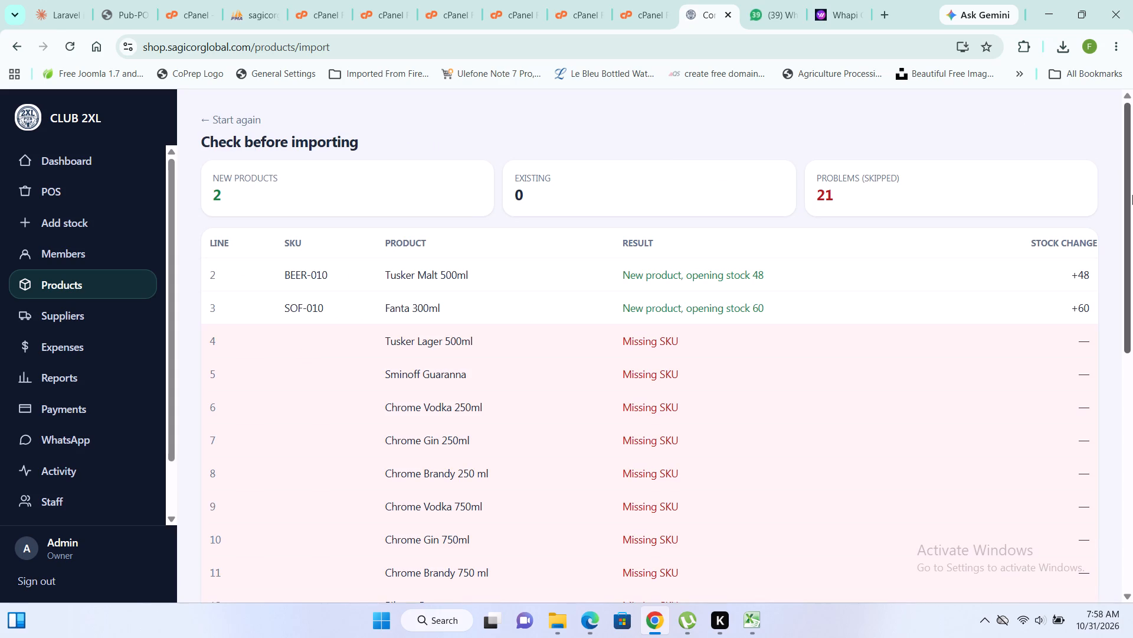
Review every line of the import check and import the 2 valid rows.
left_click_drag(1132, 185, 1128, 211)
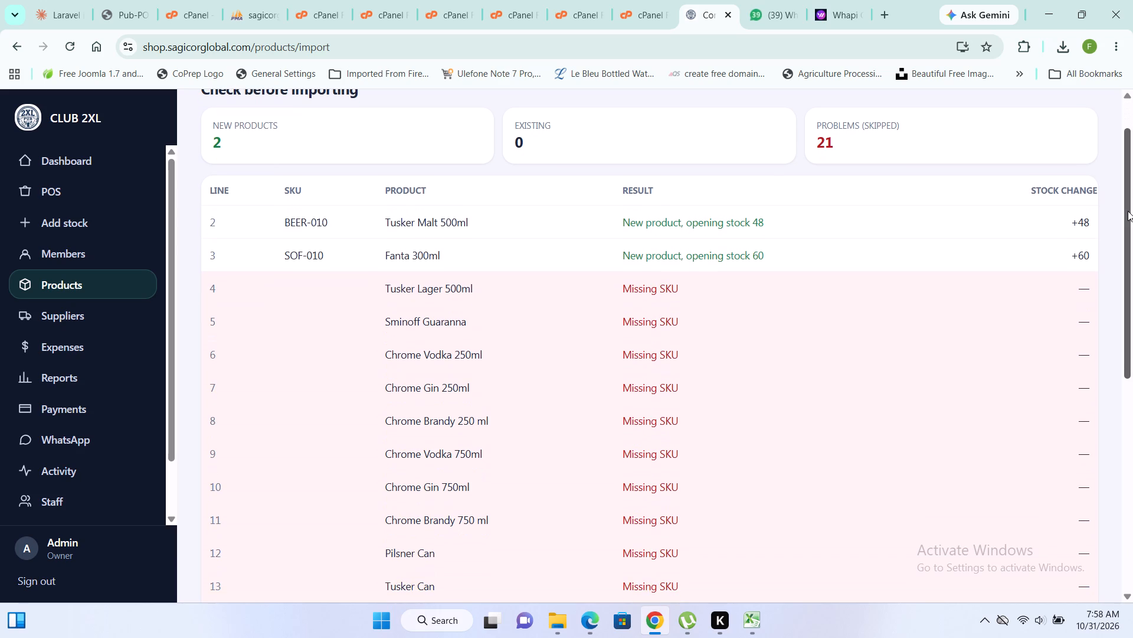
left_click_drag(1128, 211, 1094, 477)
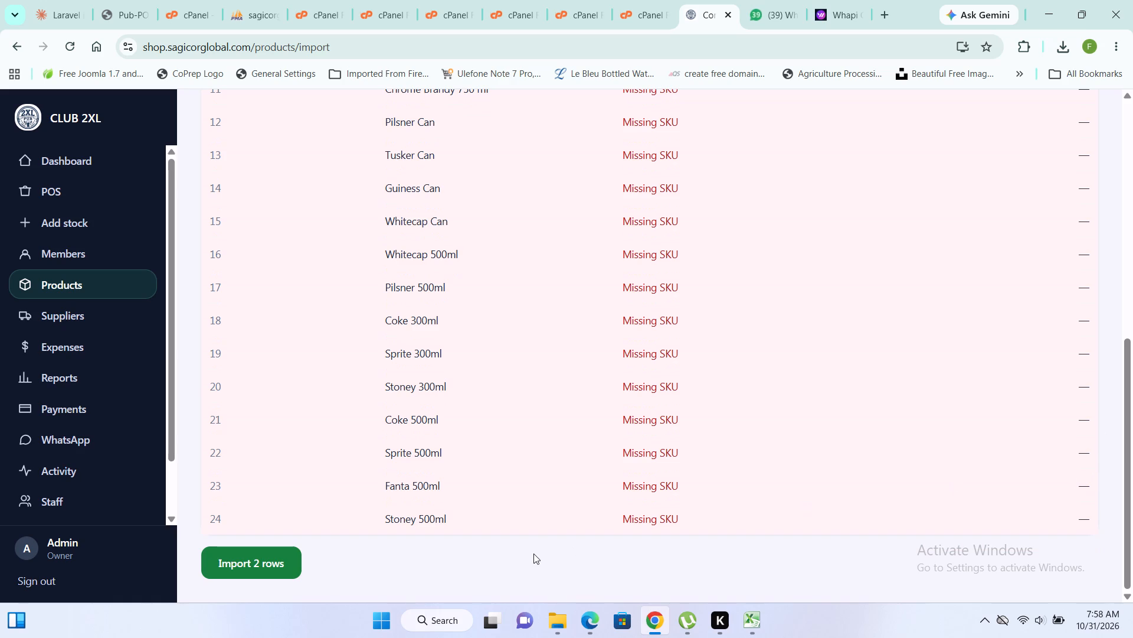
left_click(326, 564)
left_click_drag(1128, 410, 1132, 204)
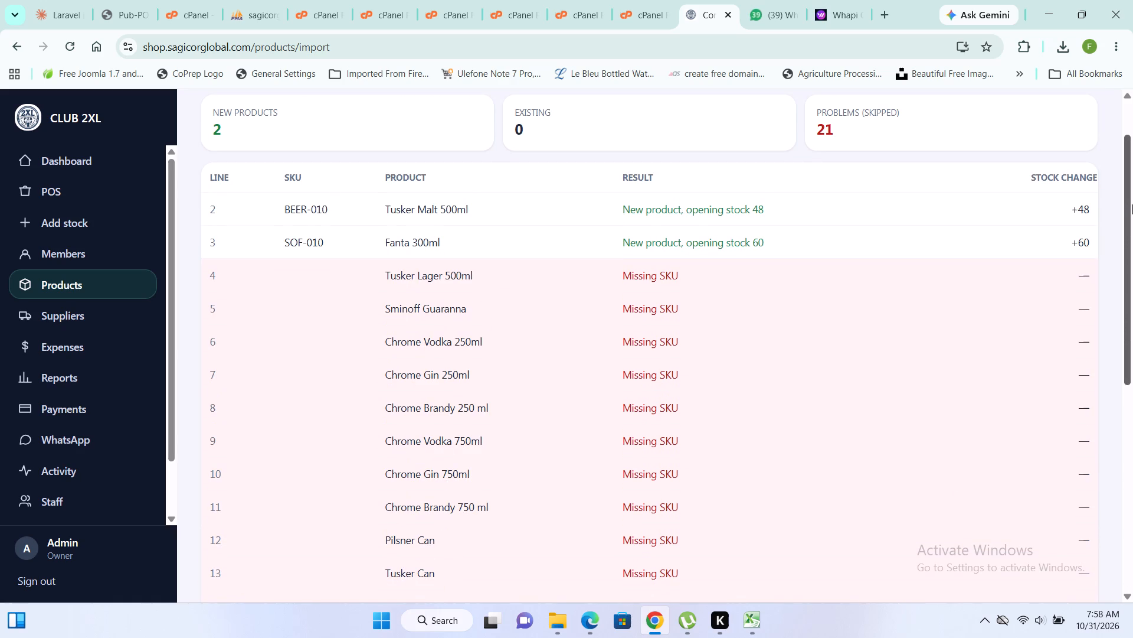
left_click_drag(1132, 204, 1132, 271)
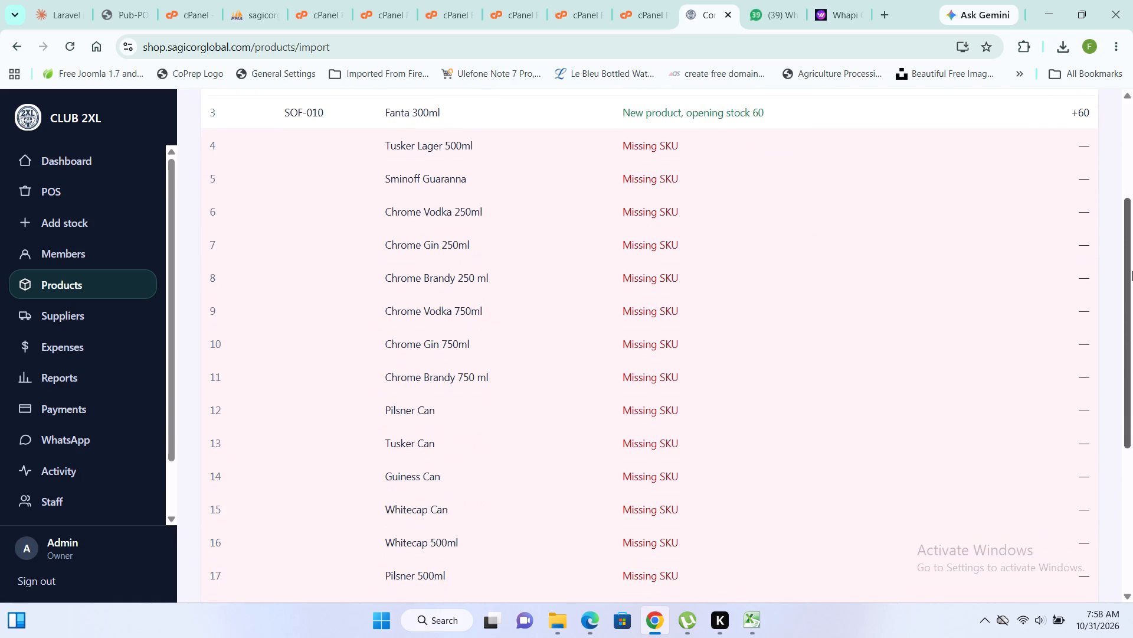
left_click_drag(1132, 271, 1132, 460)
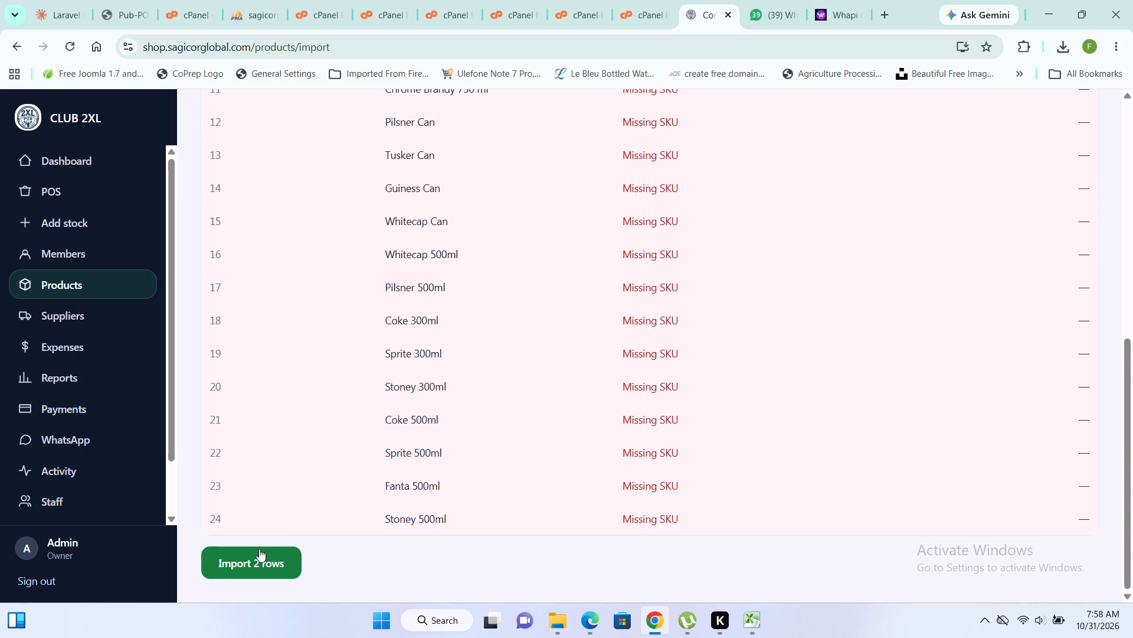
left_click(257, 551)
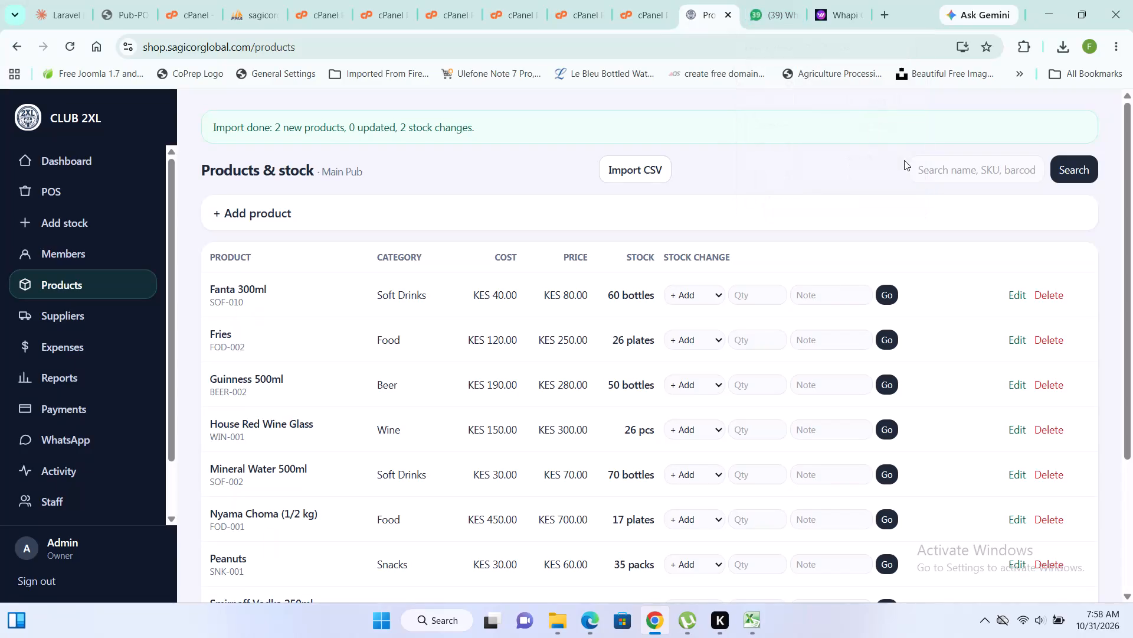
Look through the Products & stock list to check the imported products.
left_click_drag(1132, 184, 1132, 216)
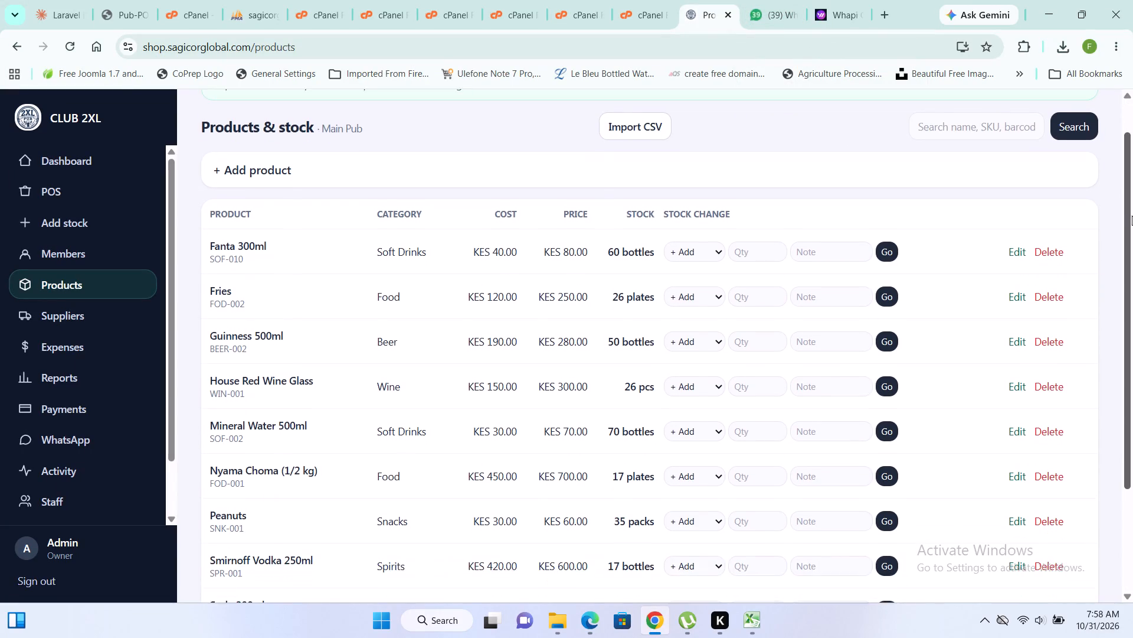
left_click_drag(1132, 216, 1132, 313)
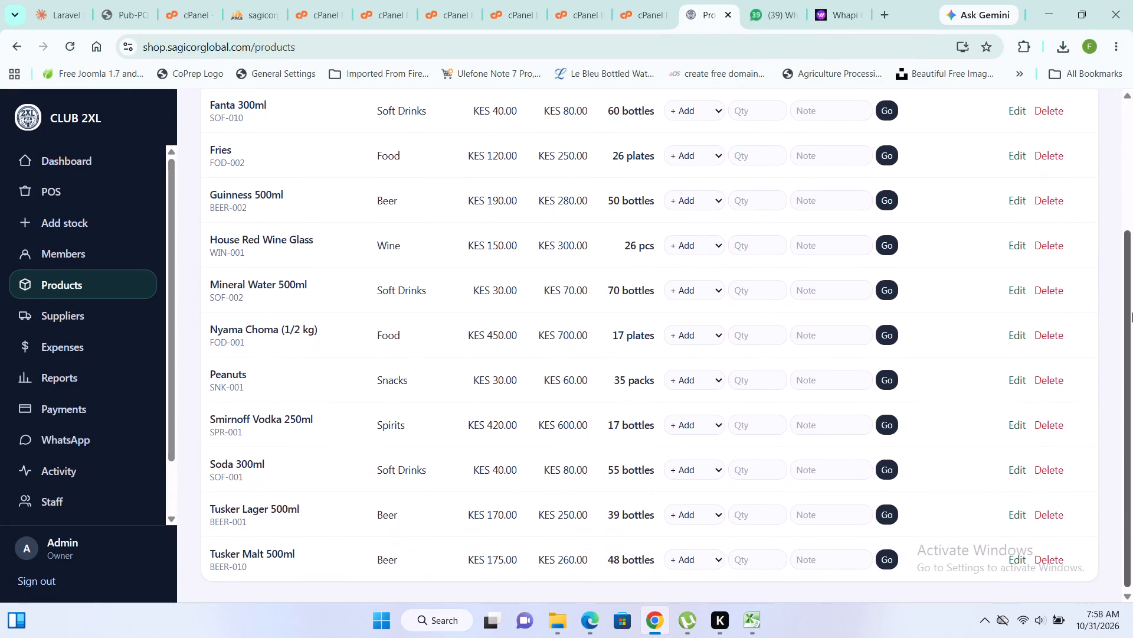
left_click_drag(1132, 313, 1132, 334)
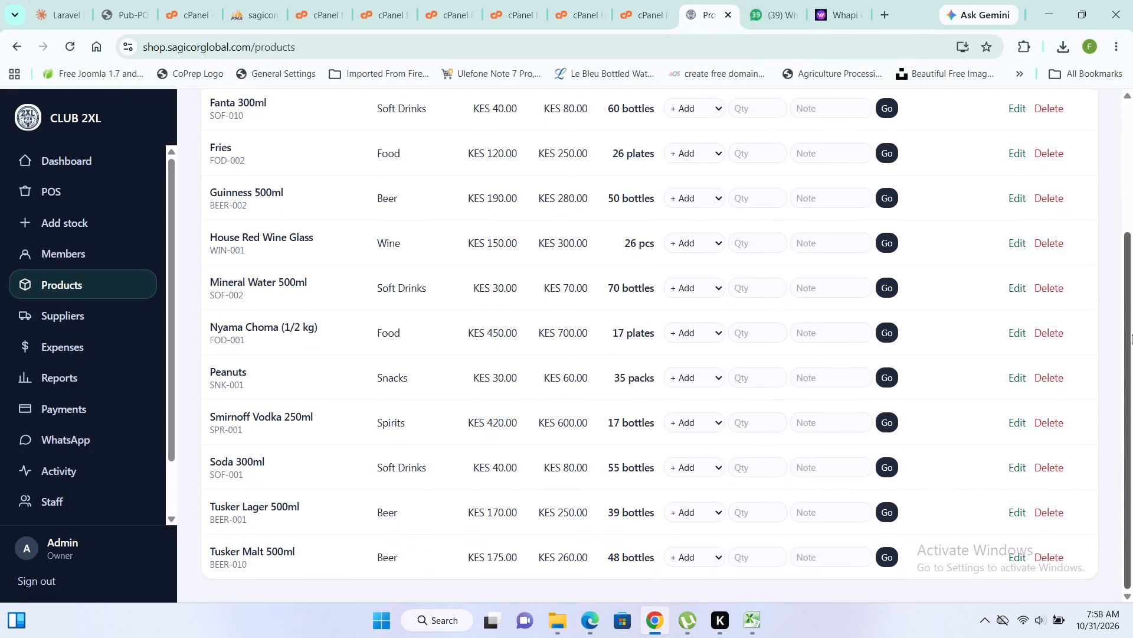
left_click_drag(1132, 334, 1108, 96)
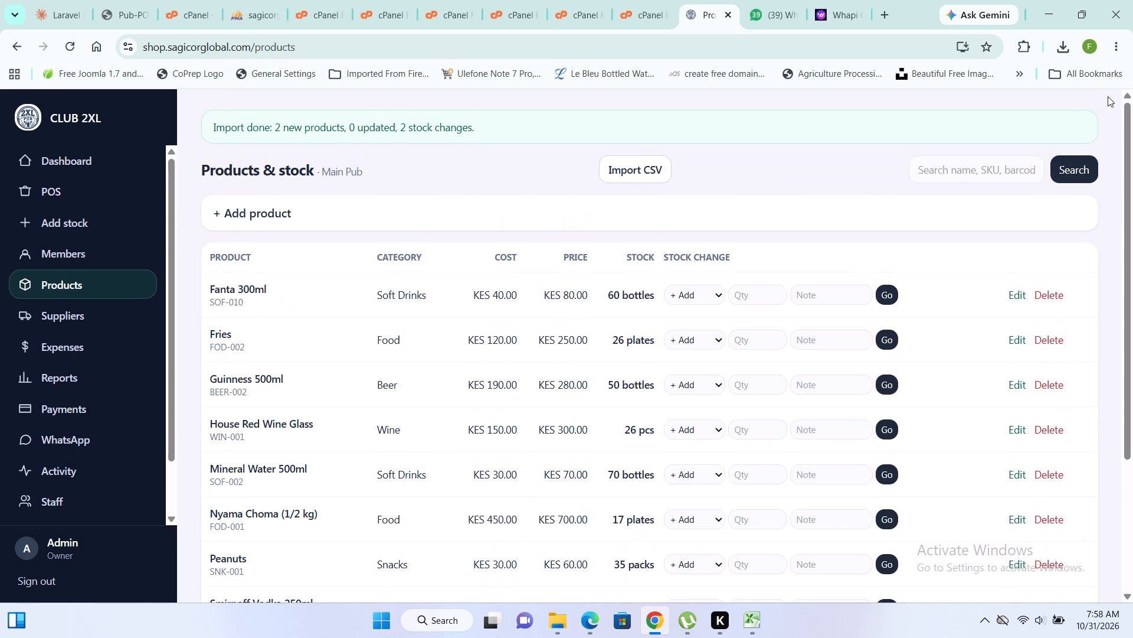
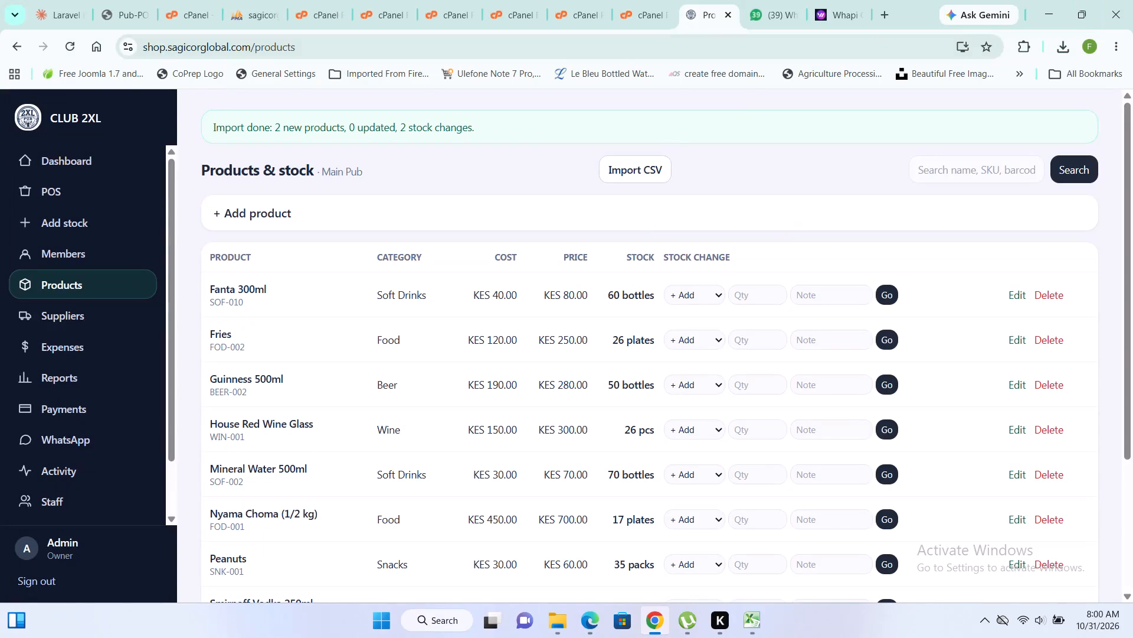
Open the Supplier 1 record and review its delivery form, product choices, payment section, supplier details, past deliveries and payments made.
left_click(68, 314)
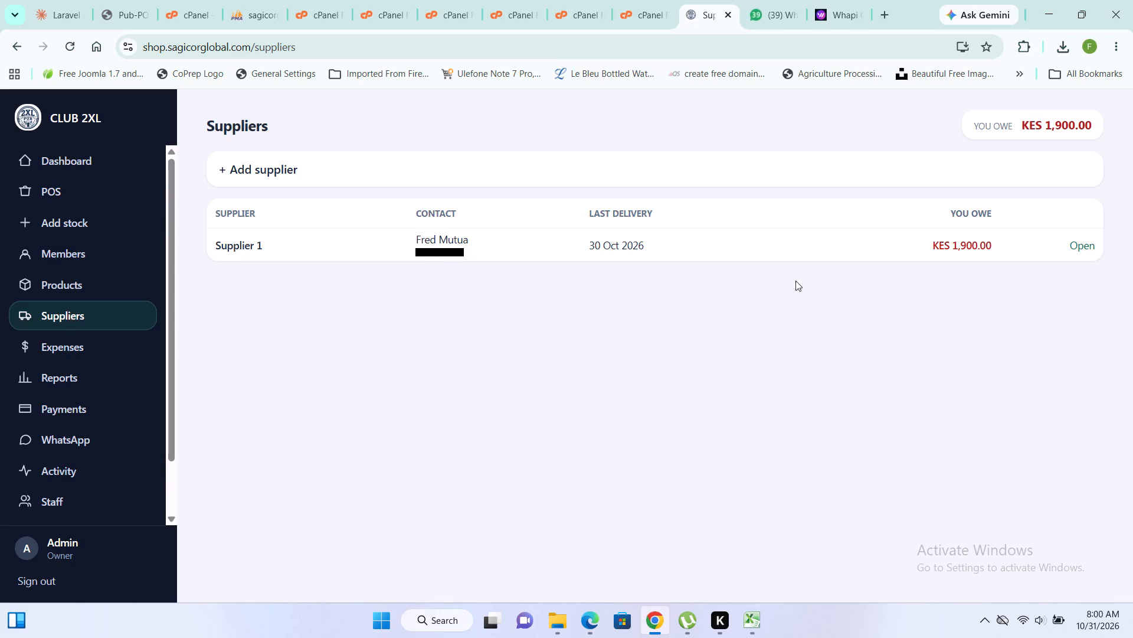
left_click(1082, 245)
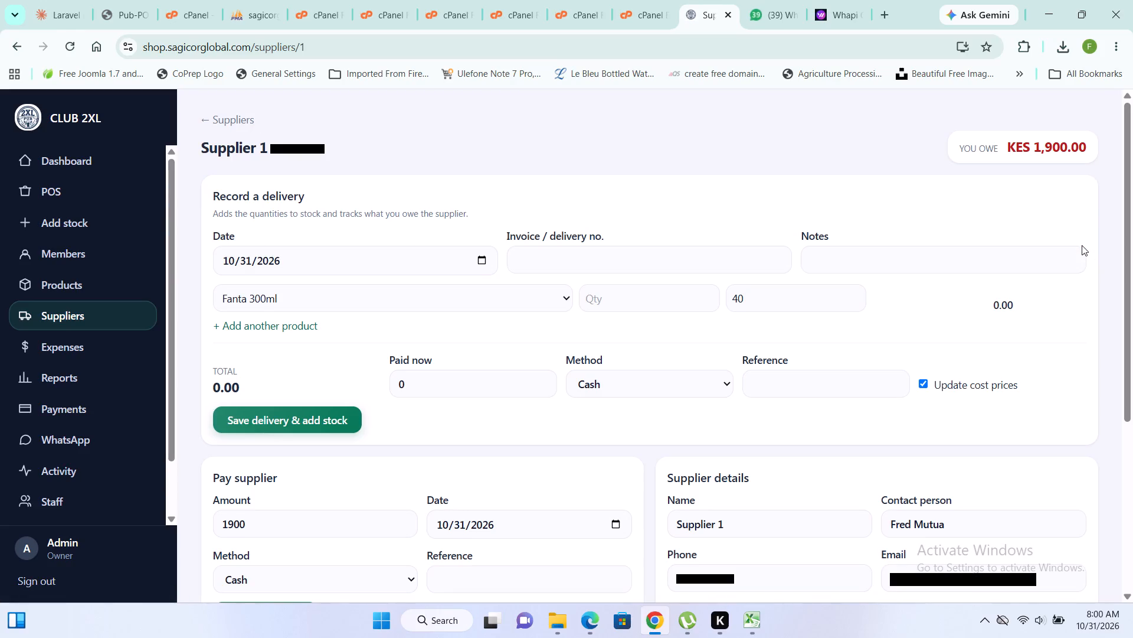
left_click(567, 298)
left_click(567, 298)
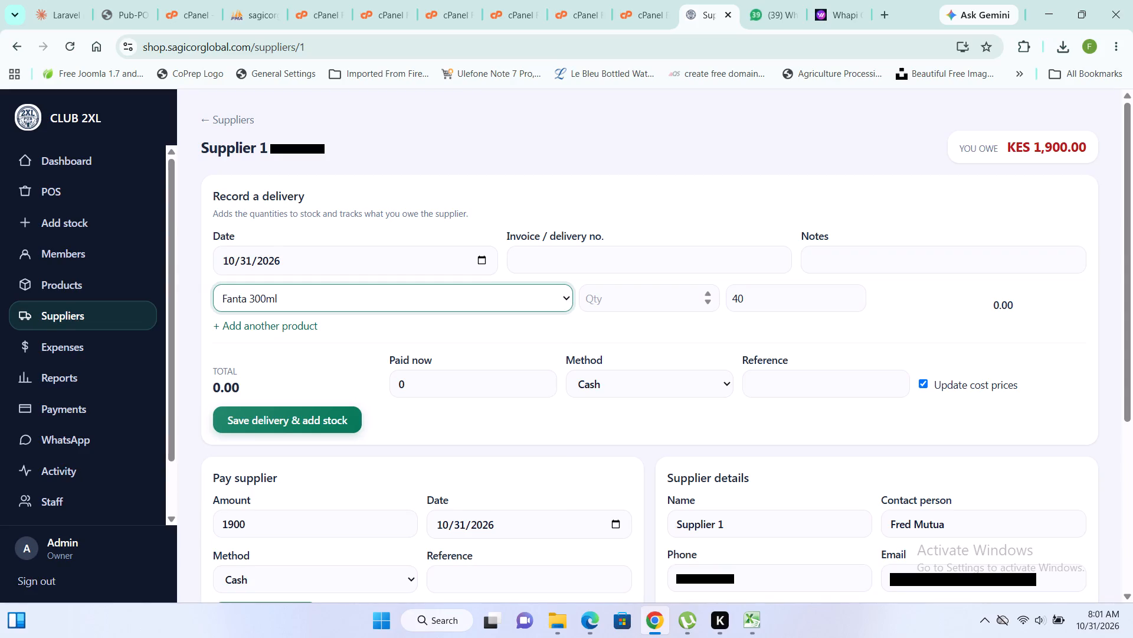
left_click_drag(1132, 268, 1125, 353)
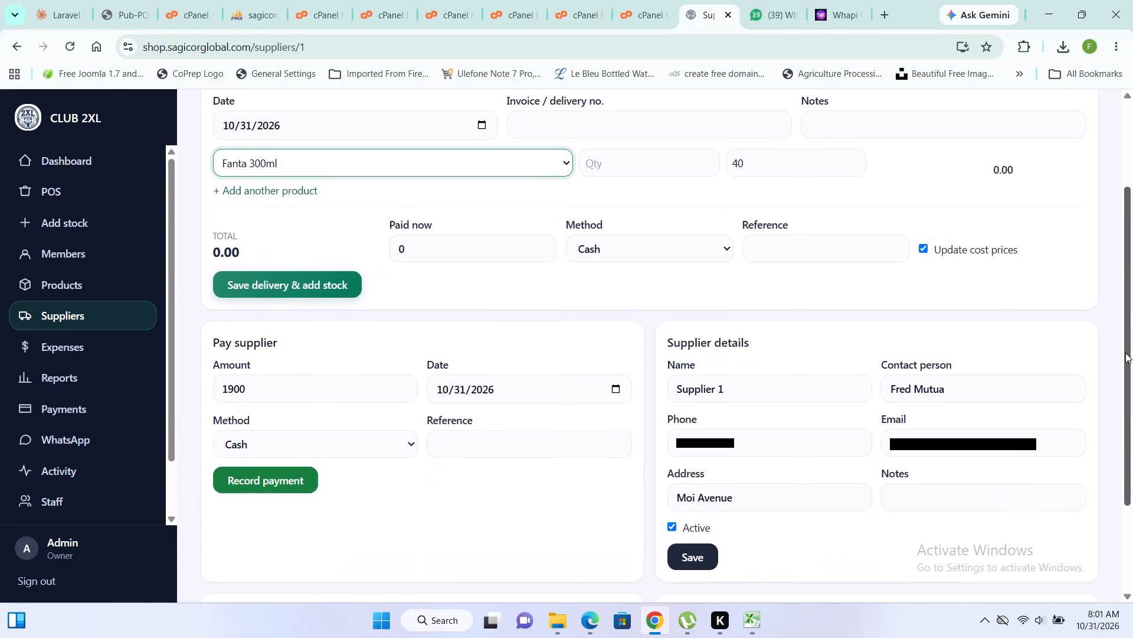
left_click_drag(1125, 353, 1118, 409)
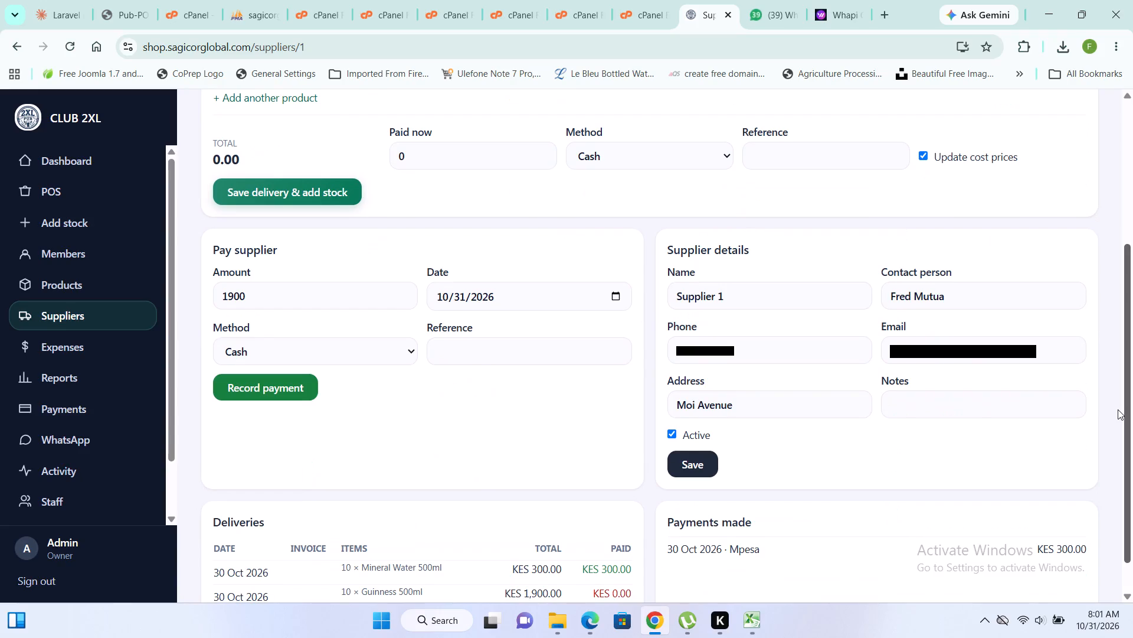
left_click_drag(1118, 409, 1116, 456)
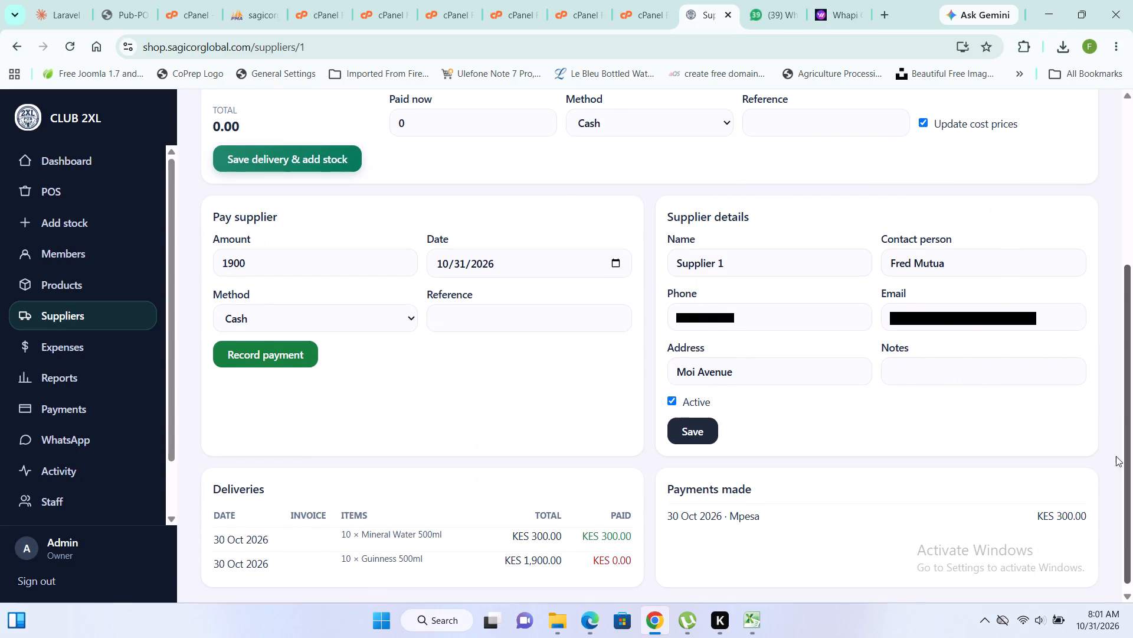
left_click_drag(1116, 456, 1112, 302)
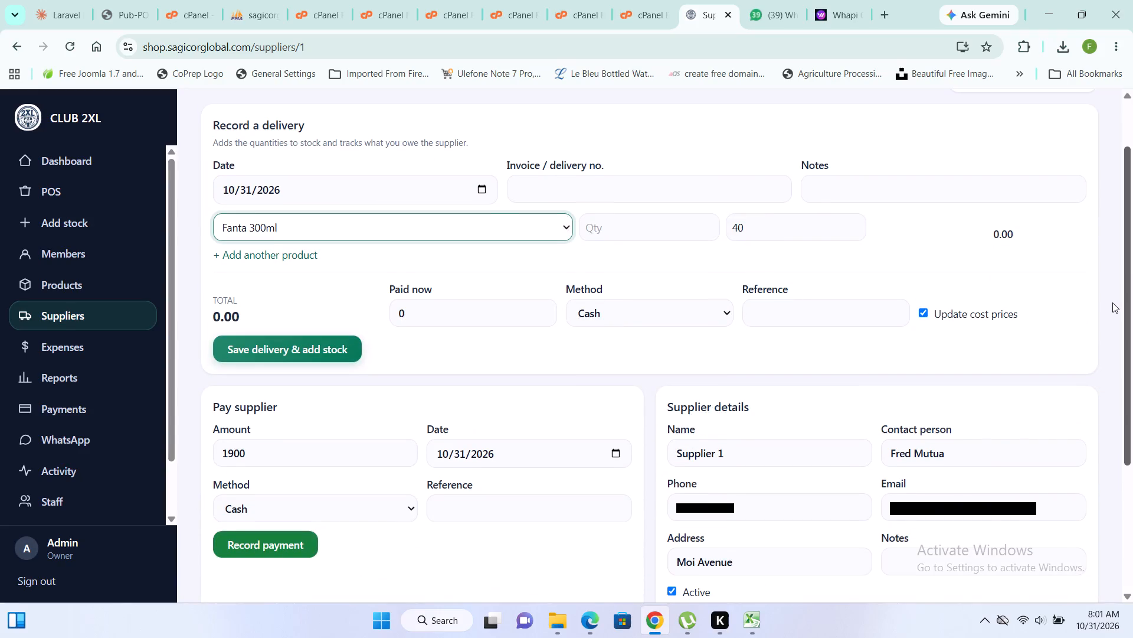
left_click_drag(1112, 302, 1113, 239)
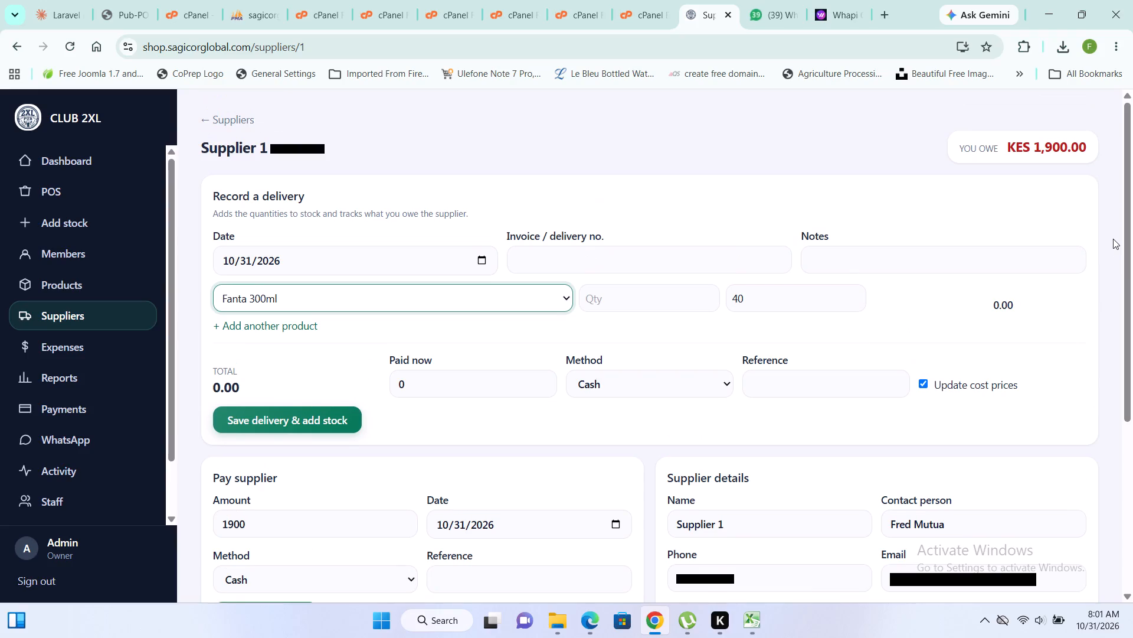
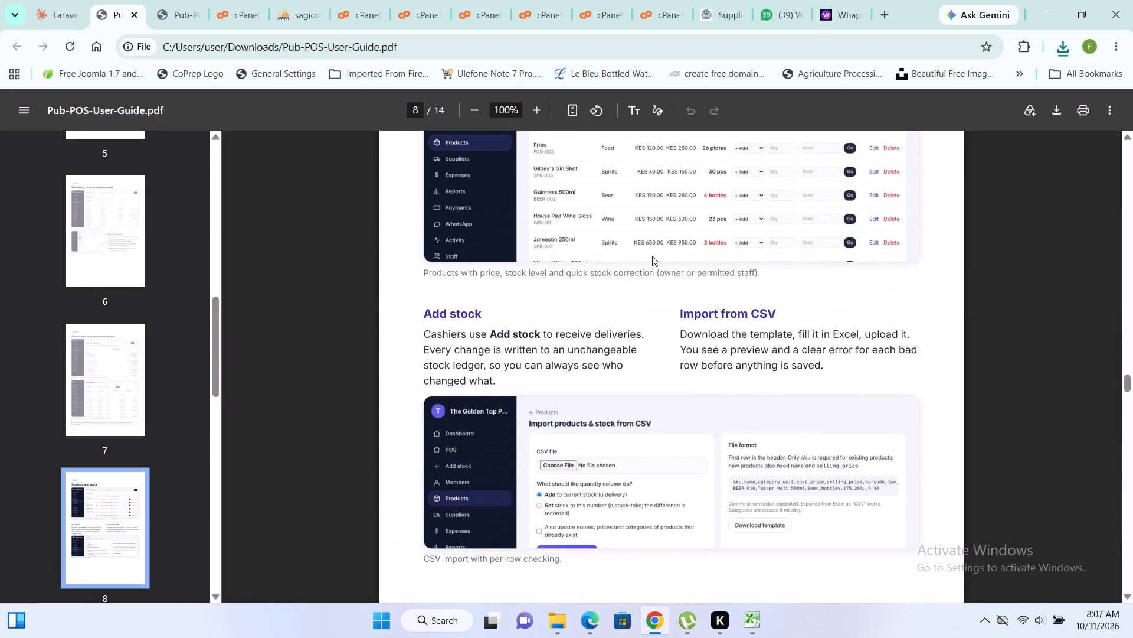
Review the guide's "Suppliers and expenses" page, including the supplier illustrations and the monthly Expenses illustration.
key("Down")
key("Down")
key("Down")
key("Down")
key("Down")
key("Down")
key("Down")
key("Down")
key("Down")
key("Down")
key("Down")
key("Down")
key("Down")
key("Down")
key("Down")
key("Down")
key("Down")
key("Down")
key("Down")
key("Down")
key("Down")
key("Down")
key("Down")
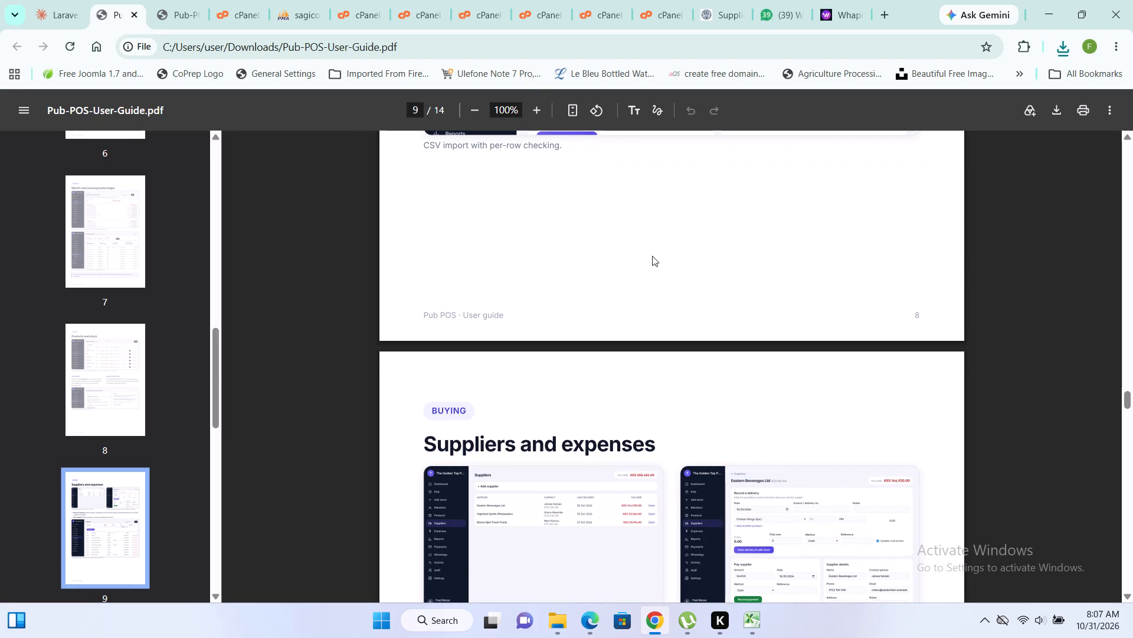
key("Down")
key("Down")
key("Down")
key("Down")
key("Down")
key("Down")
key("Down")
key("Down")
key("Down")
key("Down")
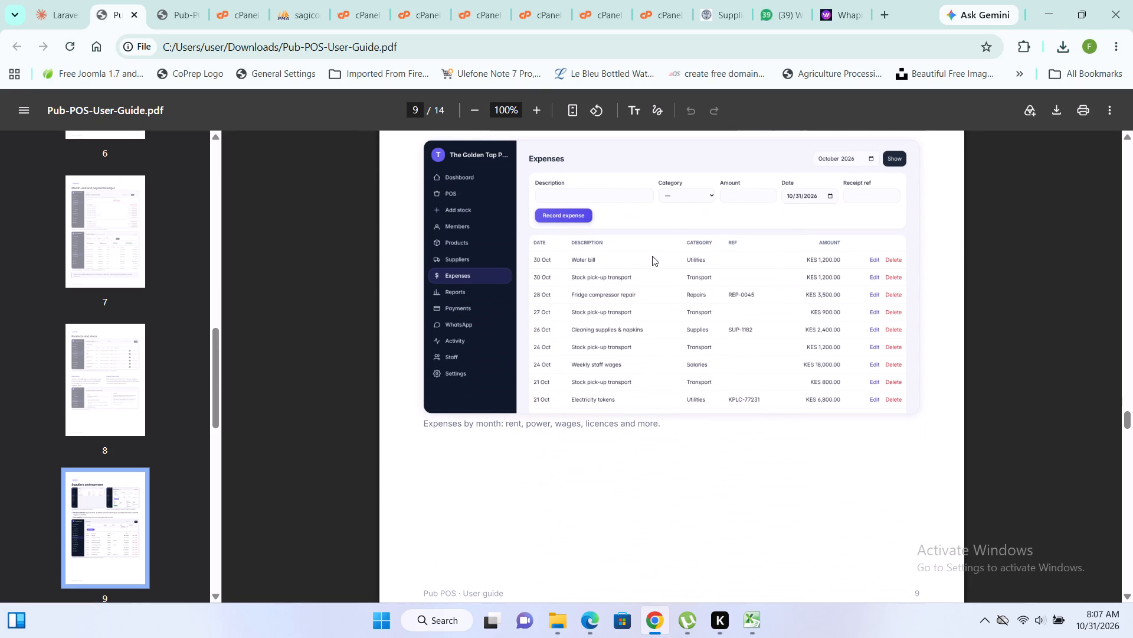
Read the guide's "Reports and profit" page, including the Profit & Loss illustration and the notes on charts, date filters and CSV downloads.
key("Down")
key("Down")
key("Down")
key("Down")
key("Down")
key("Down")
key("Down")
key("Down")
key("Down")
key("Down")
key("Down")
key("Down")
key("Down")
key("Down")
key("Down")
key("Down")
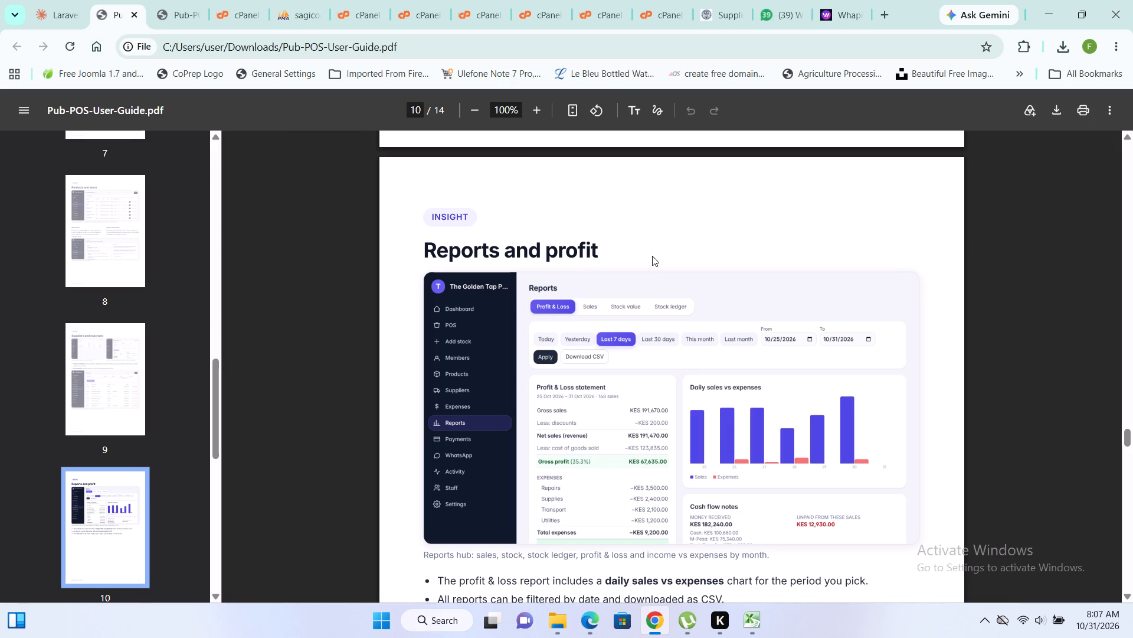
key("Down")
key("Down")
key("Down")
key("Down")
key("Down")
key("Down")
key("Down")
key("Down")
key("Down")
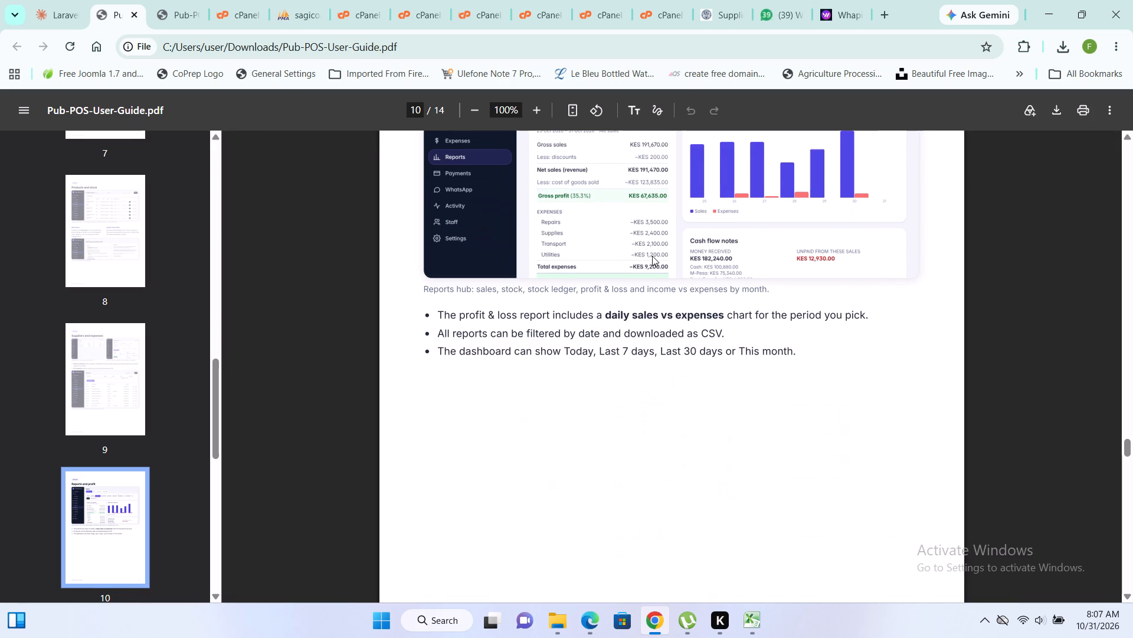
Examine the guide's "Staff permissions" page, including the permission grid illustration and the notes on access rights and quick sets.
key("Down")
key("Down")
key("Down")
key("Down")
key("Down")
key("Down")
key("Down")
key("Down")
key("Down")
key("Down")
key("Down")
key("Down")
key("Down")
key("Down")
key("Down")
key("Down")
key("Down")
key("Down")
key("Down")
key("Down")
key("Down")
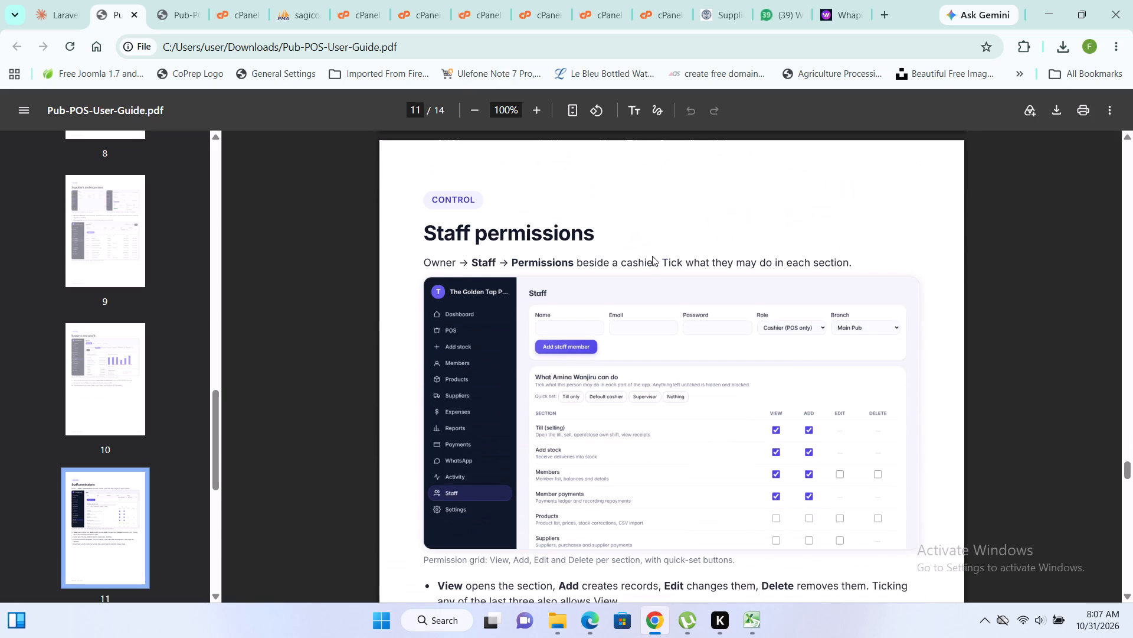
key("Down")
key("Down")
key("Down")
key("Down")
key("Down")
key("Down")
key("Down")
key("Down")
key("Down")
key("Down")
key("Down")
key("Down")
key("Down")
key("Down")
key("Down")
key("Down")
key("Down")
key("Down")
key("Down")
key("Down")
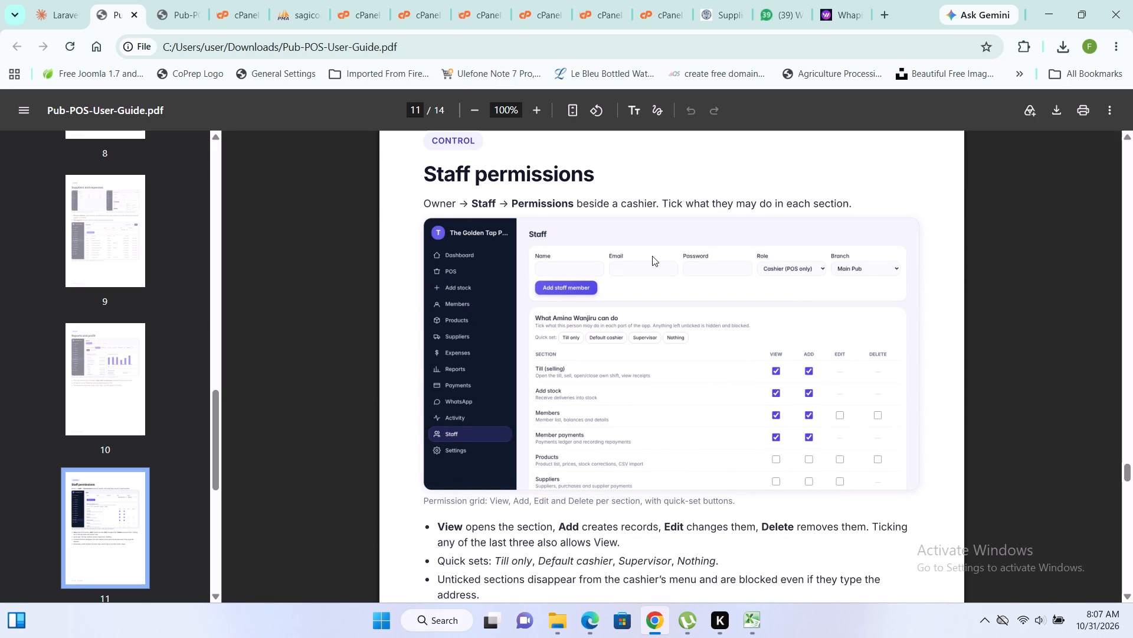
Examine the guide's "Activity log" page, including the log illustration and the notes on Denied entries and filtering.
key("Down")
key("Down")
key("Down")
key("Down")
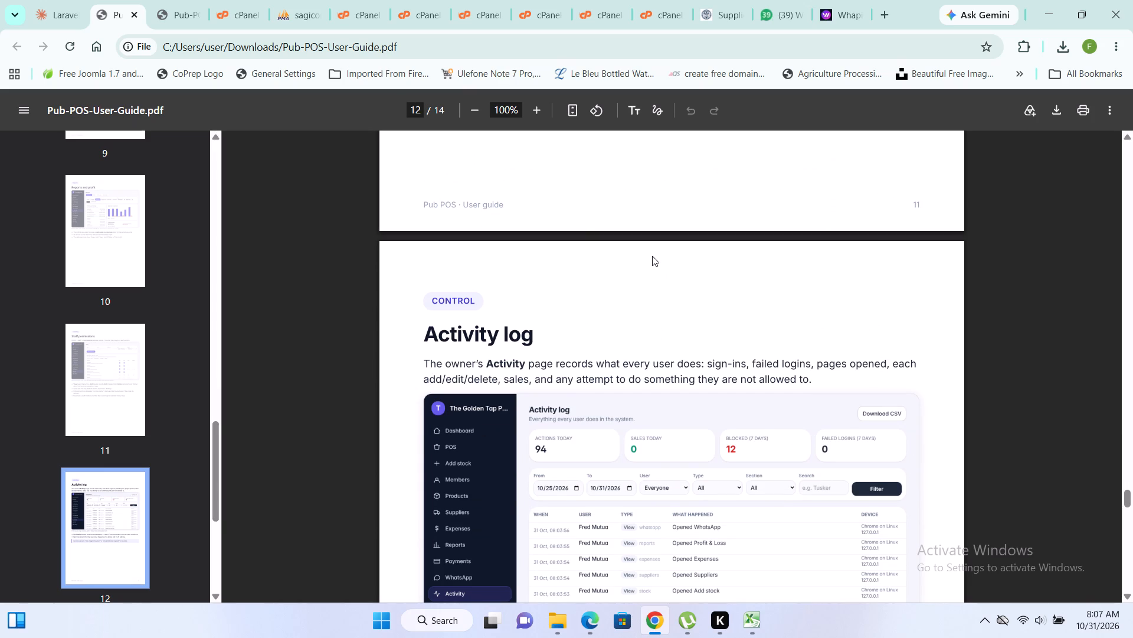
key("Down")
key("Down")
key("Down")
key("Down")
key("Down")
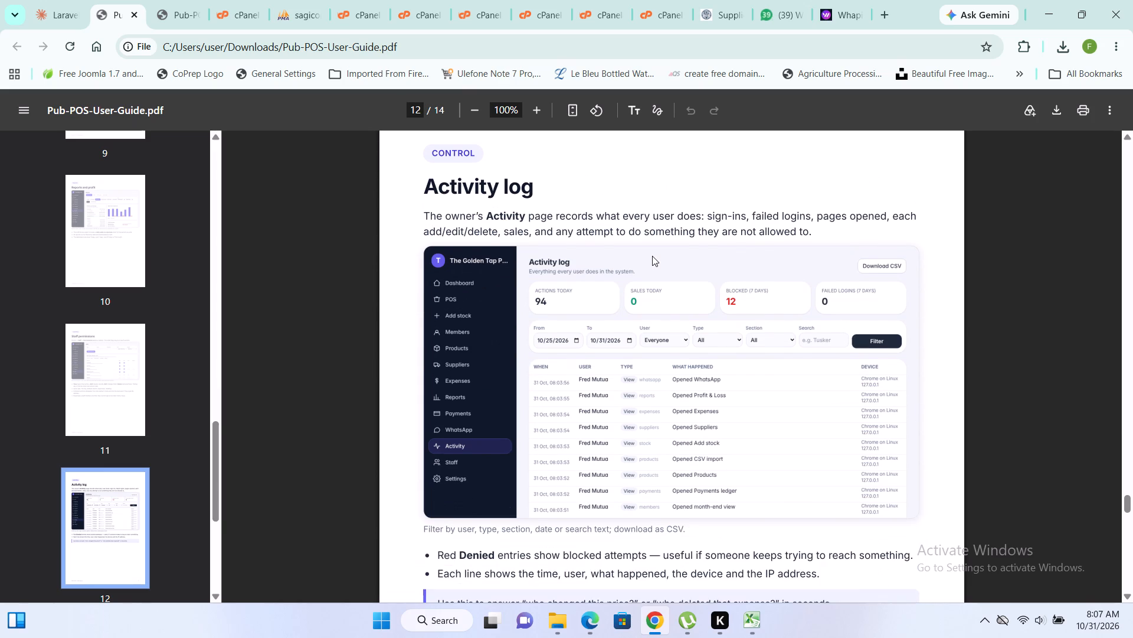
key("Down")
key("Down")
key("Down")
key("Down")
key("Down")
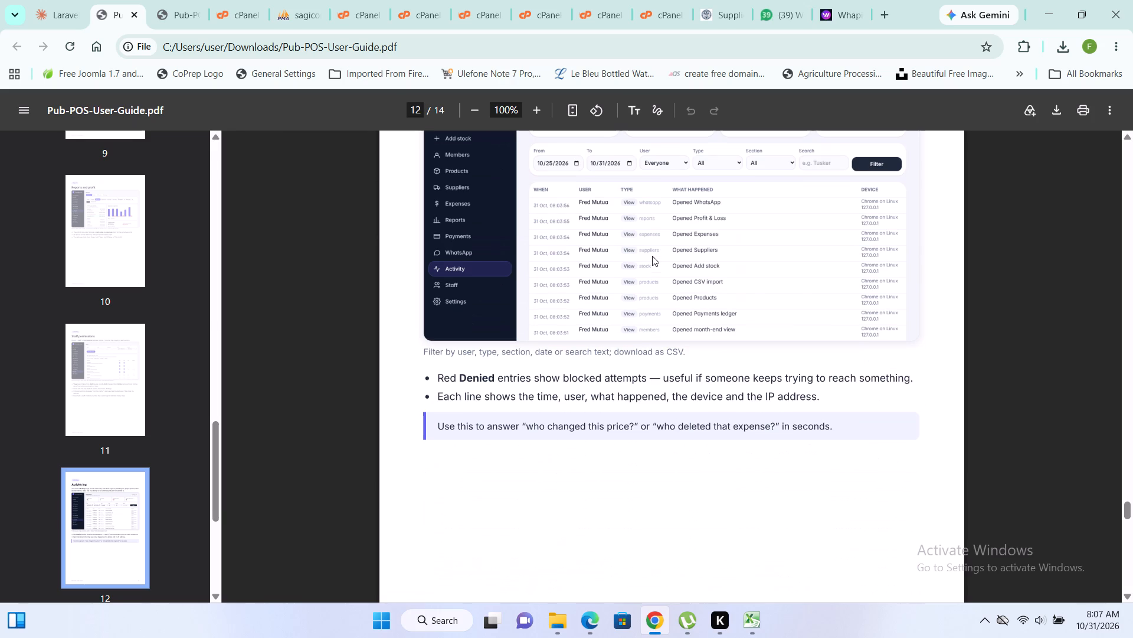
key("Up")
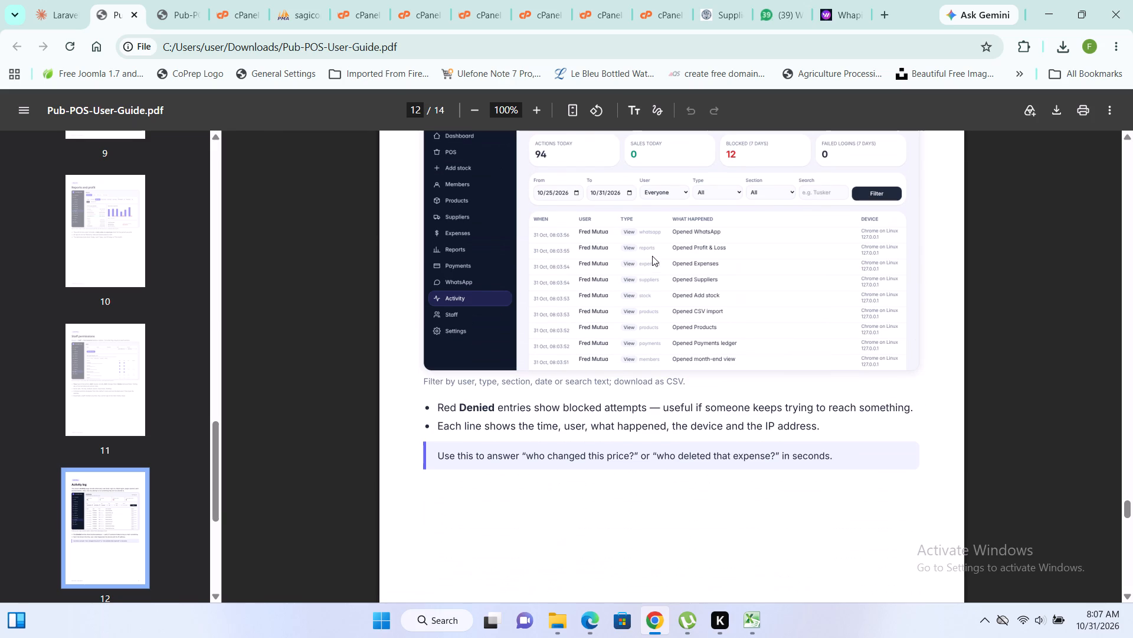
key("Down")
key("Down")
key("Down")
key("Down")
key("Down")
key("Down")
key("Down")
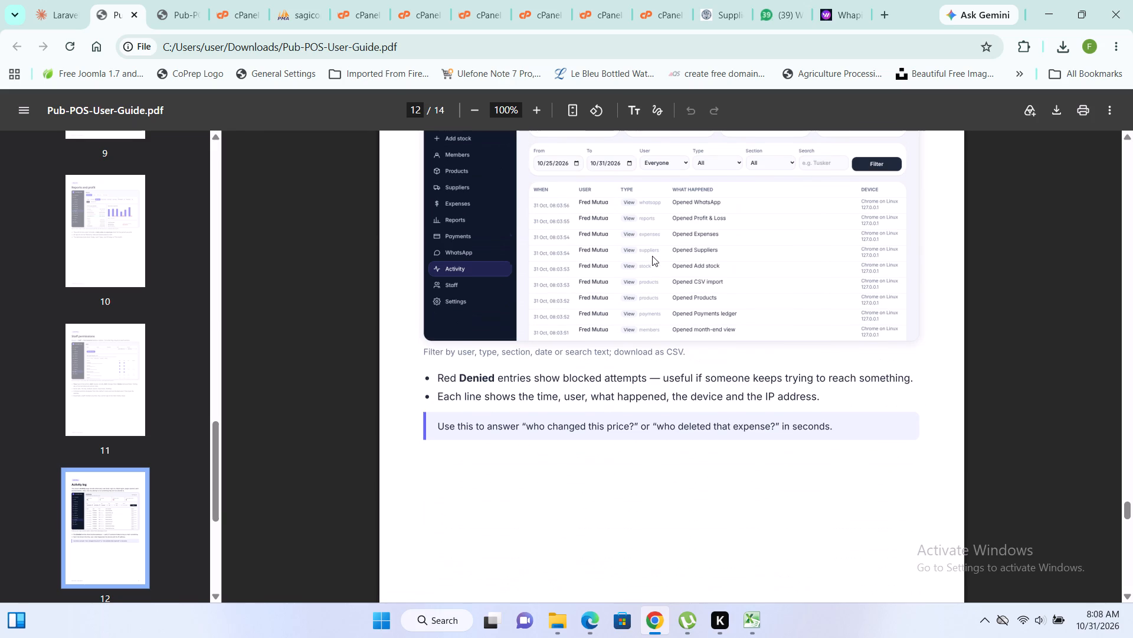
Read the guide's "WhatsApp reminders" page, including the unpaid bills and message log illustration and the notes on month-end reminders.
key("Down")
key("Down")
key("Down")
key("Down")
key("Down")
key("Down")
key("Down")
key("Down")
key("Down")
key("Down")
key("Down")
key("Down")
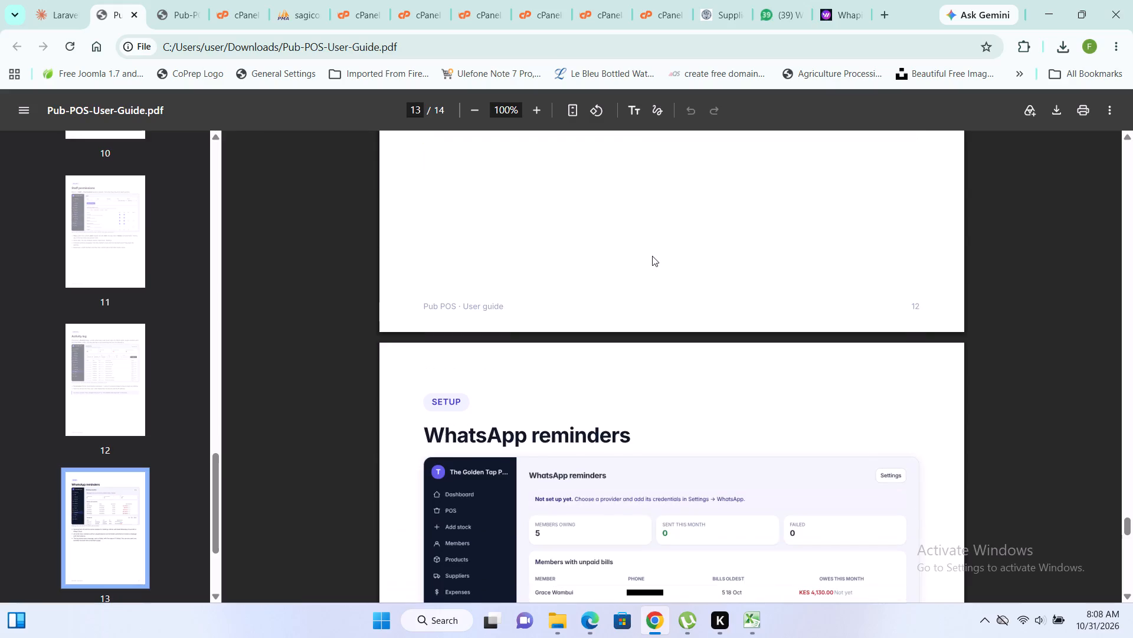
key("Down")
key("Down")
key("Down")
key("Down")
key("Down")
key("Down")
key("Down")
key("Down")
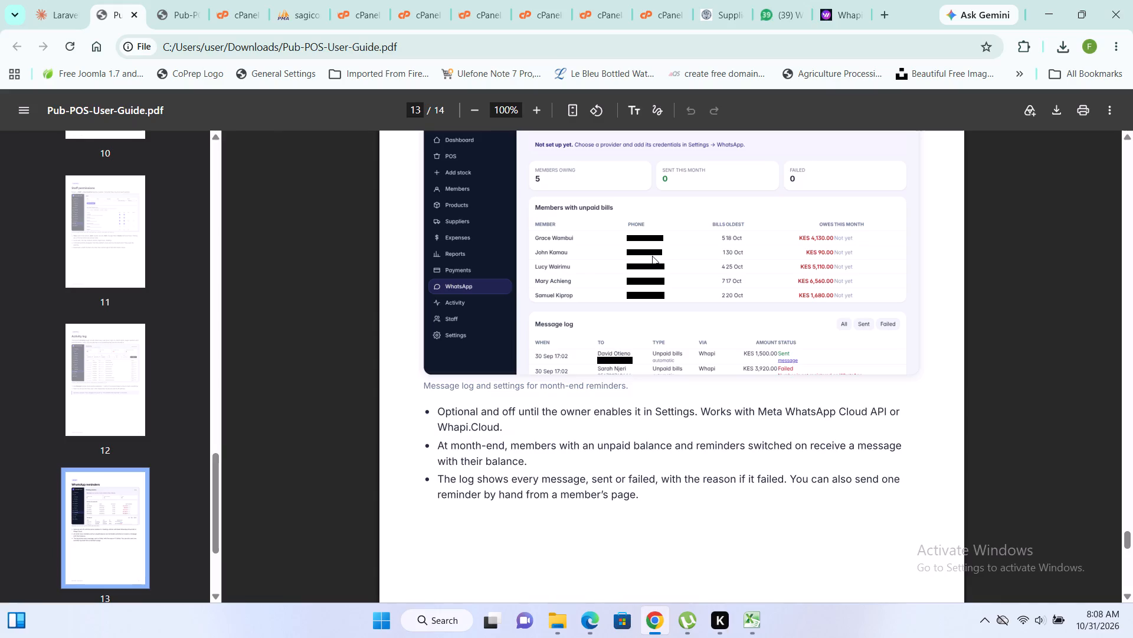
Review the guide's "Settings and installing the app" page, including the business settings illustration, the "Install on a phone" section and the updating note.
key("Down")
key("Down")
key("Down")
key("Down")
key("Down")
key("Down")
key("Down")
key("Down")
key("Down")
key("Down")
key("Down")
key("Down")
key("Down")
key("Down")
key("Down")
key("Down")
key("Down")
key("Down")
key("Down")
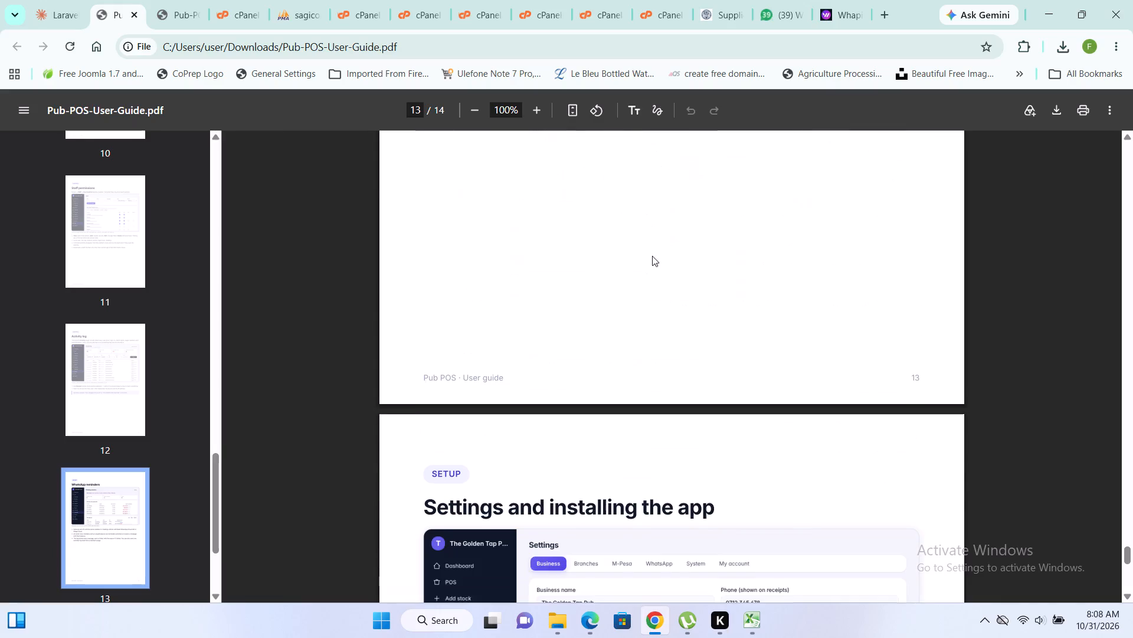
key("Down")
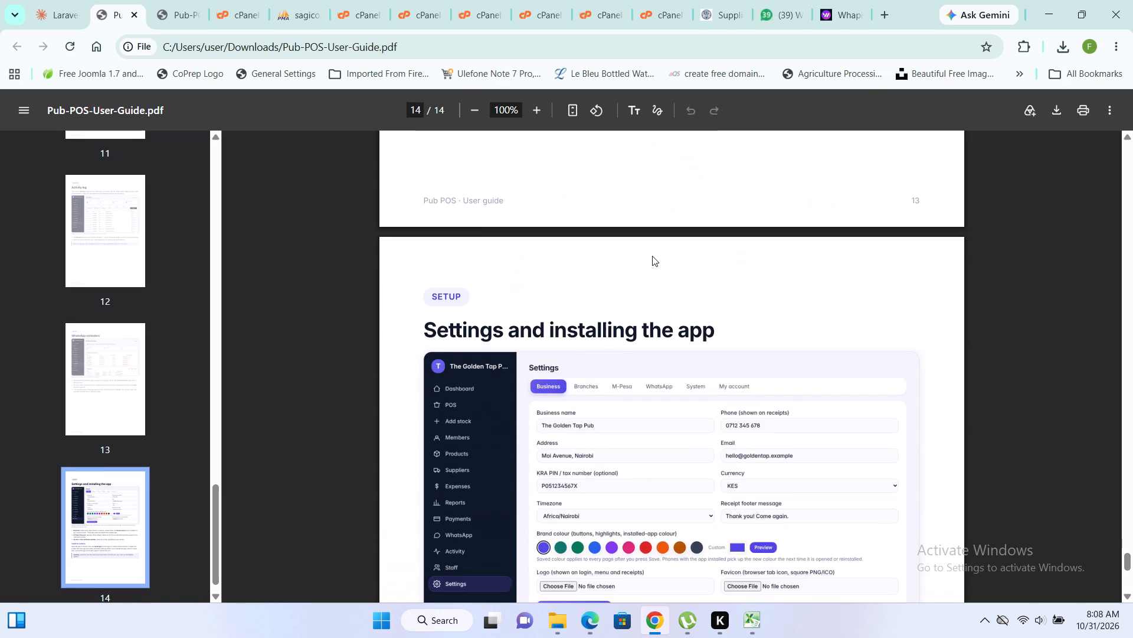
key("Down")
key("Down")
key("Down")
key("Down")
key("Down")
key("Down")
key("Down")
key("Down")
key("Down")
key("Down")
key("Down")
key("Down")
key("Down")
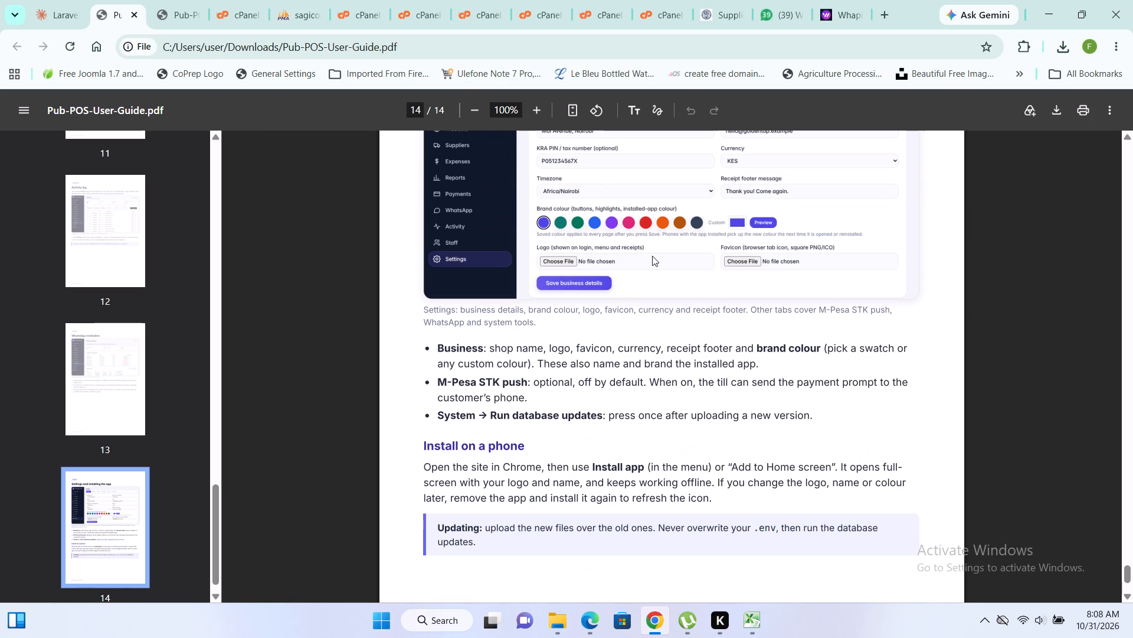
key("Down")
key("Down")
key("Down")
key("Down")
key("Down")
key("Down")
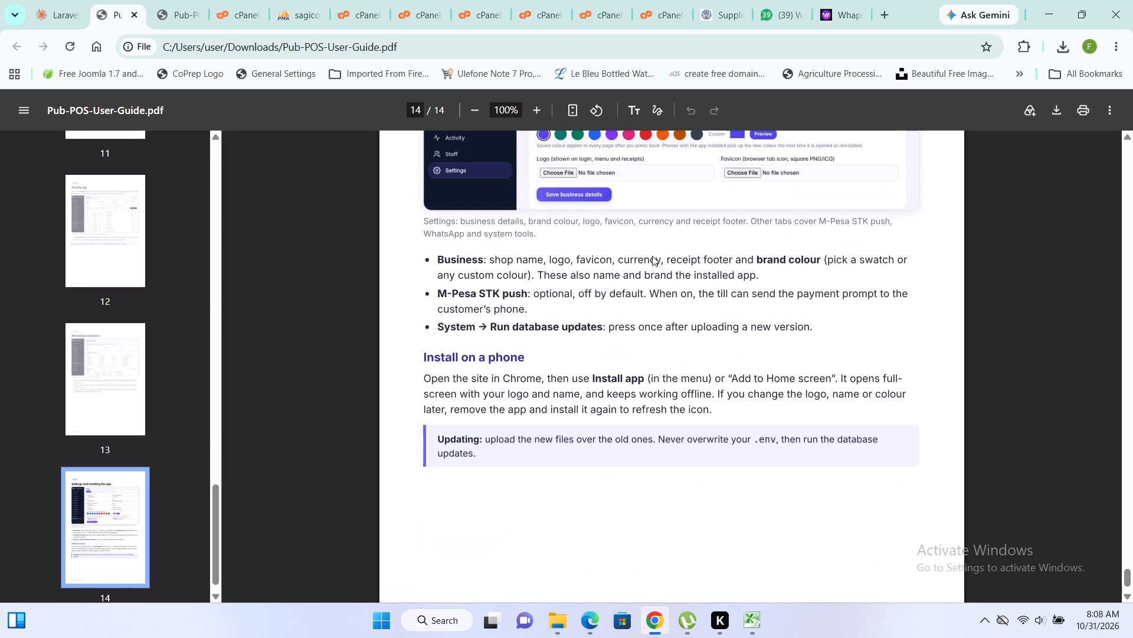
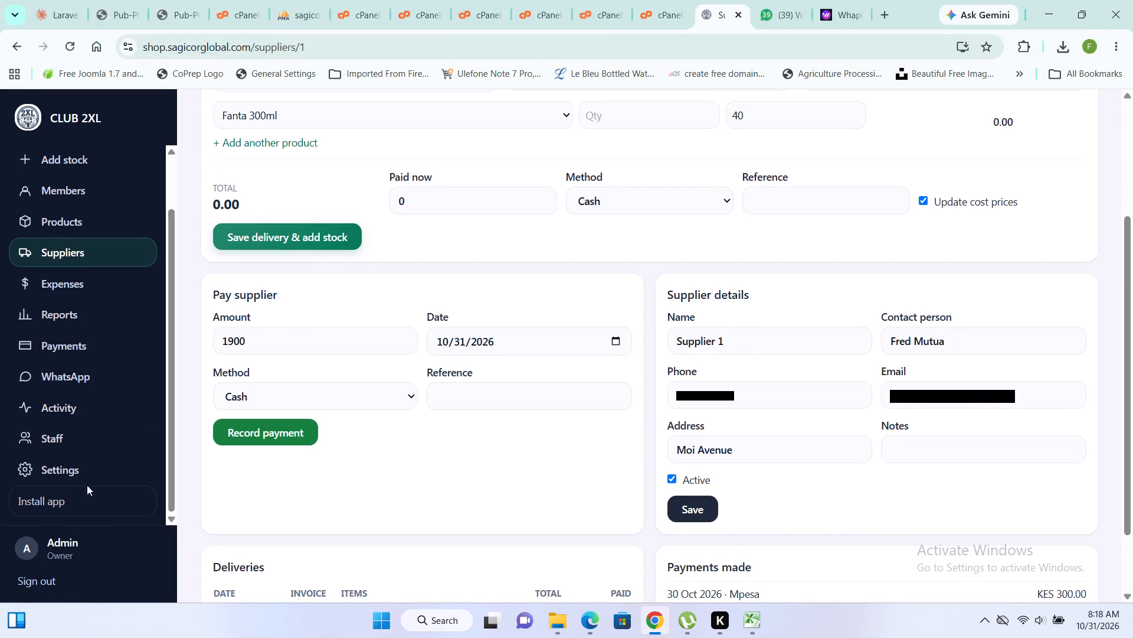
Look through the shop system's business settings, Products & stock list and Members list, and open the Add stock page.
left_click(68, 470)
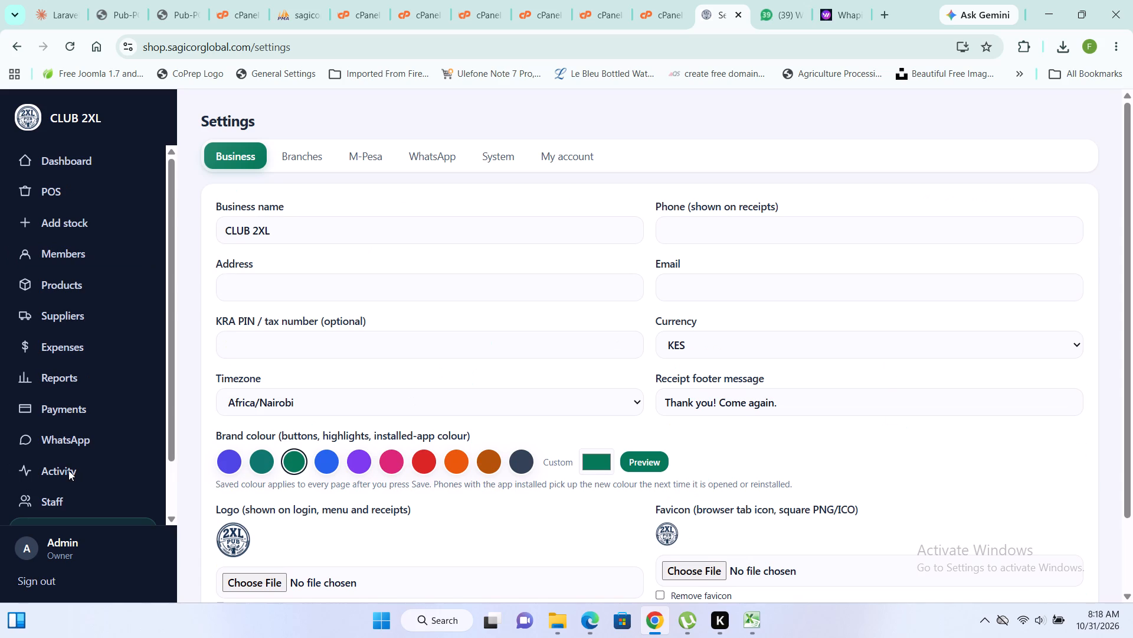
left_click(70, 287)
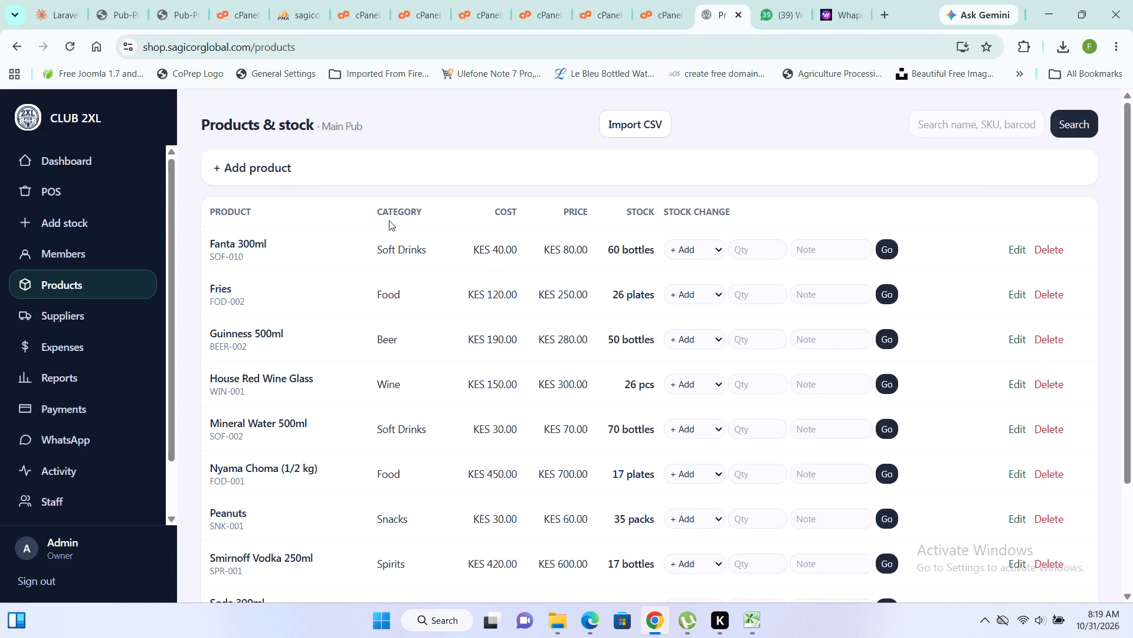
left_click(79, 253)
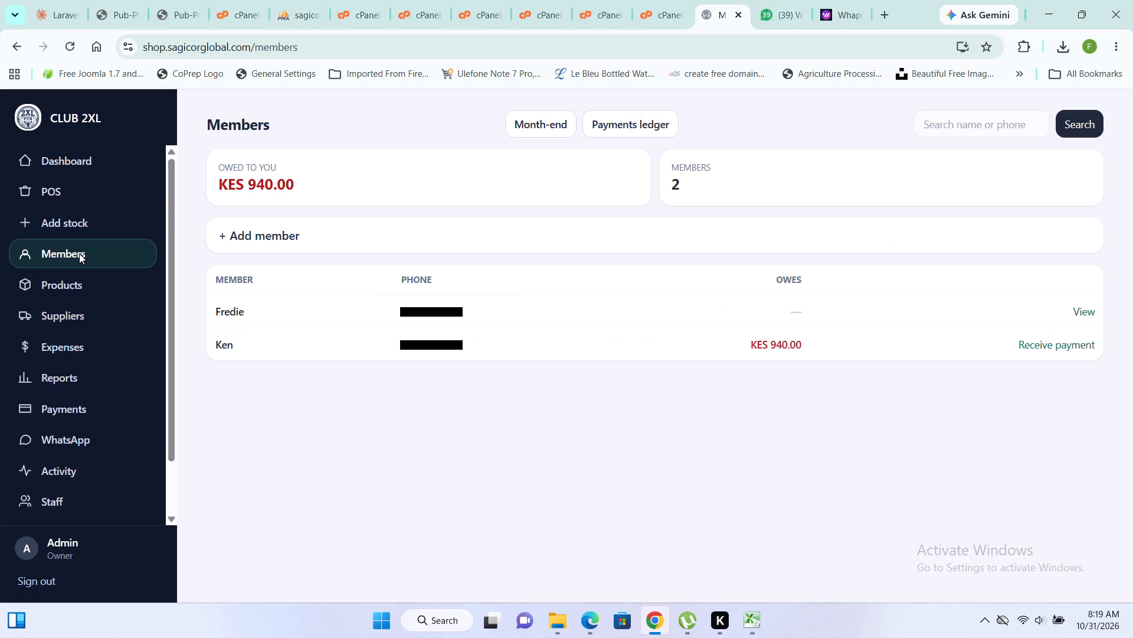
left_click(64, 222)
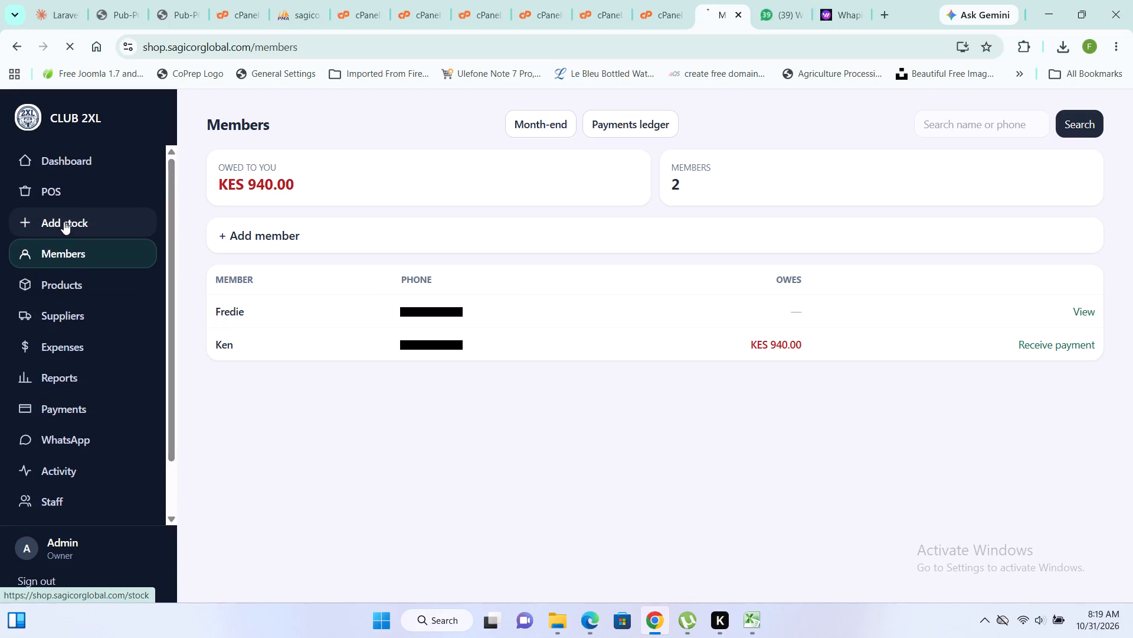
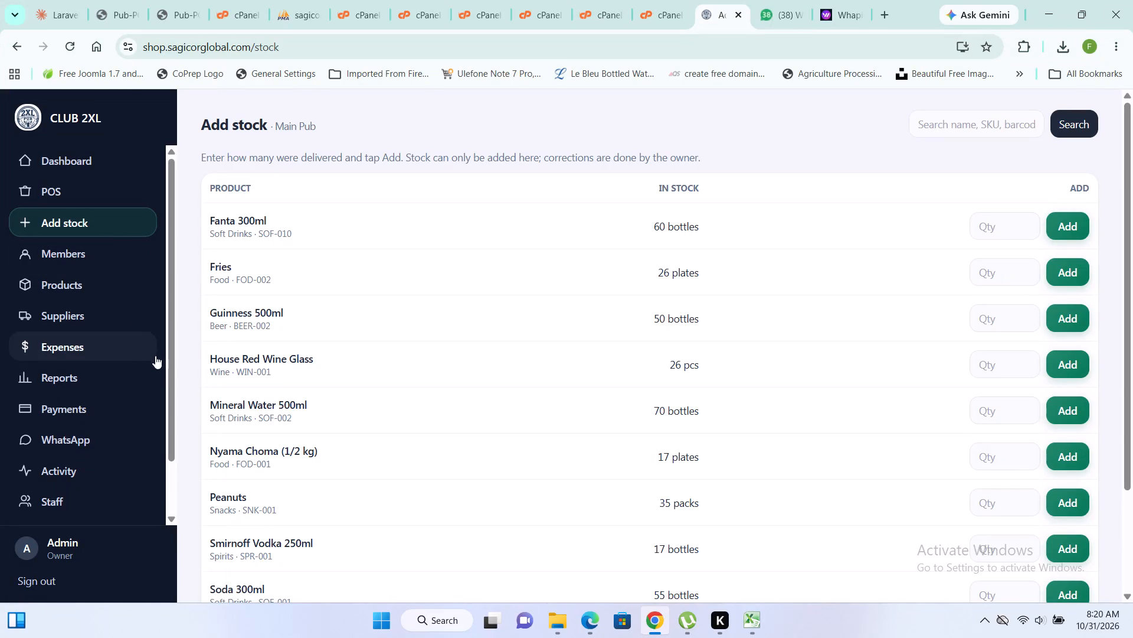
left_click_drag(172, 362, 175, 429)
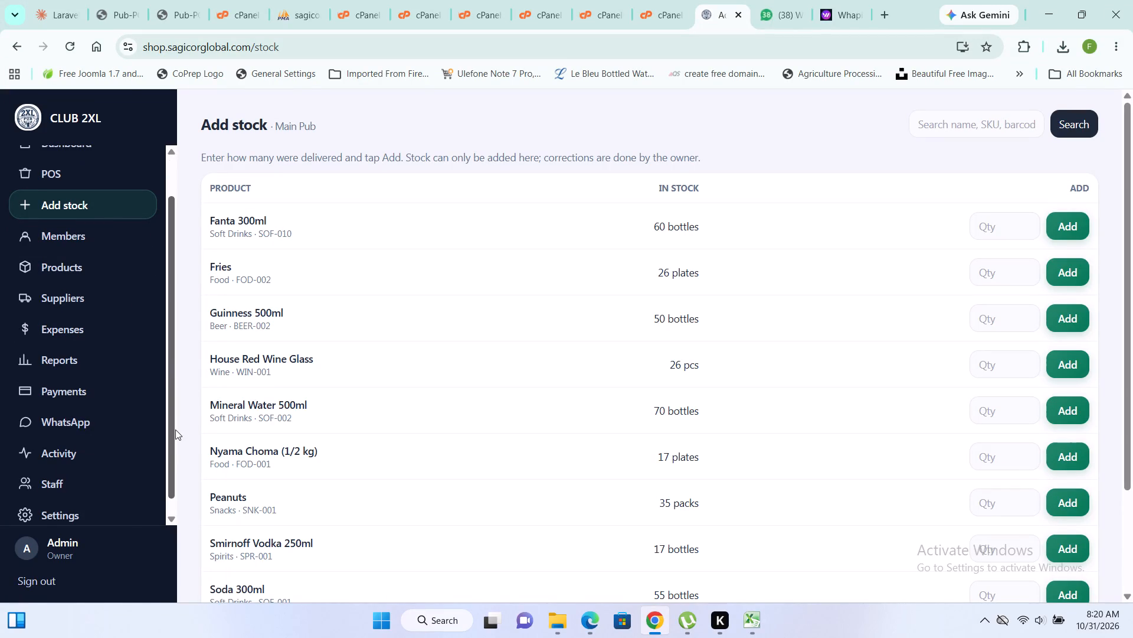